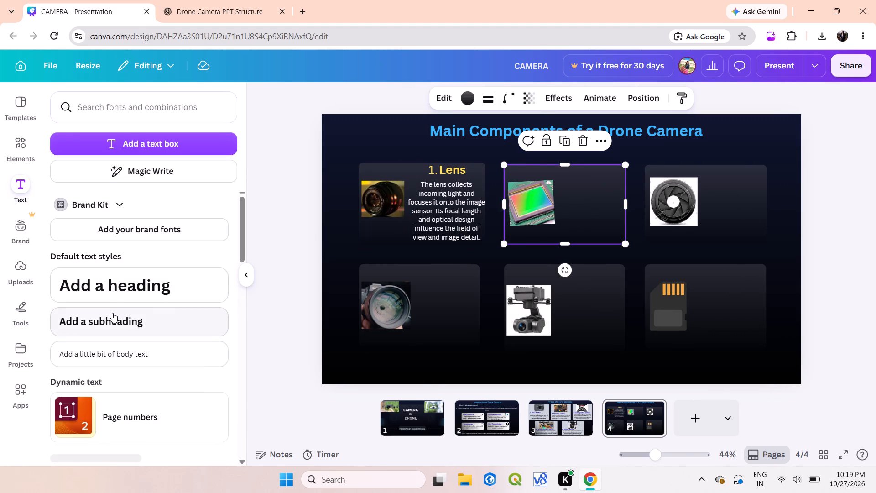
pyautogui.click(112, 319)
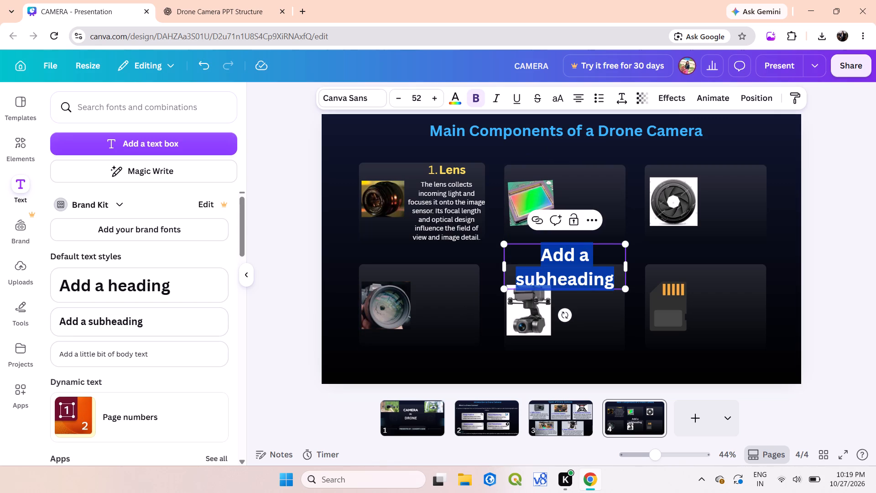
pyautogui.hotkey('ctrl', 'v')
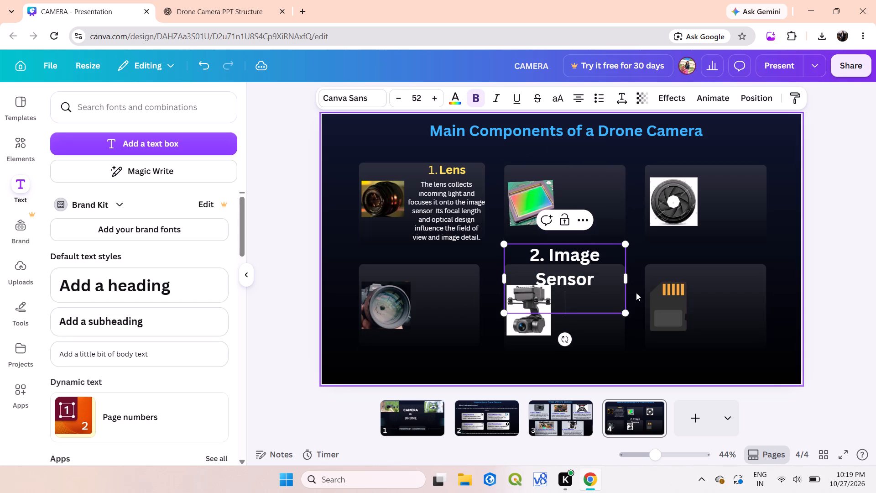
pyautogui.press('BackSpace')
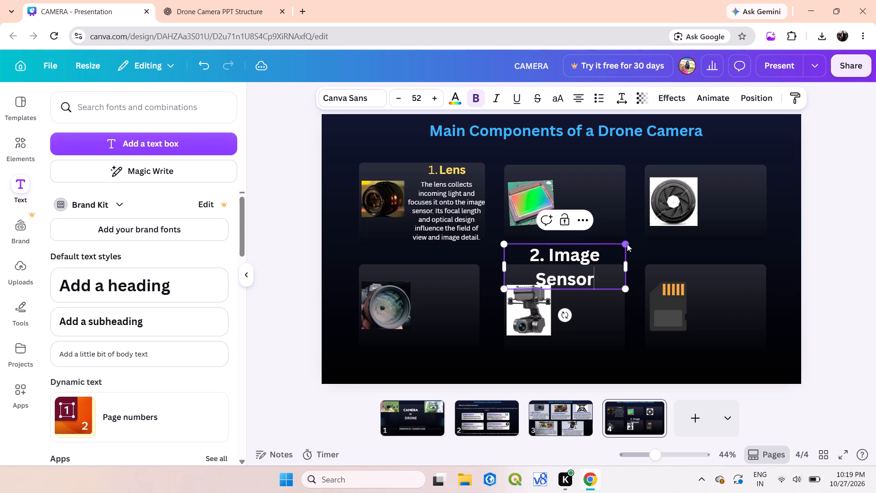
# Shrink the "2. Image Sensor" heading to about size 36.3 and fit it on one line in a box about 396 wide.
pyautogui.moveTo(627, 243); pyautogui.dragTo(599, 278)
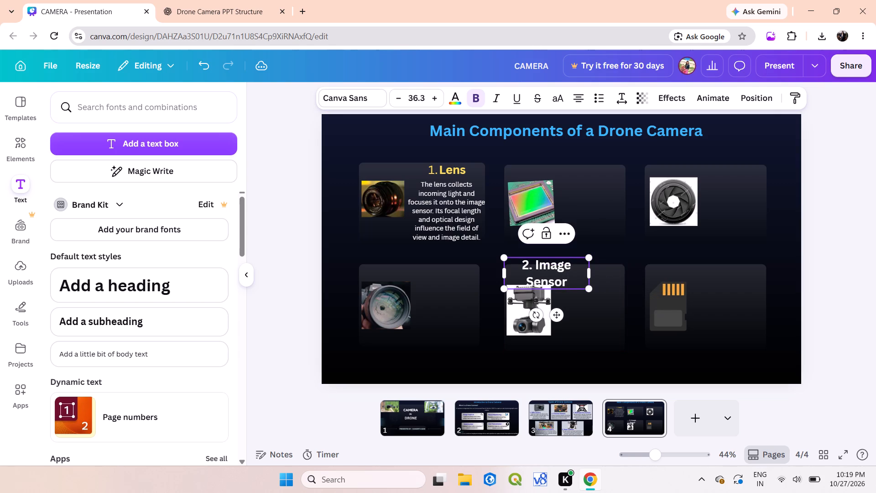
pyautogui.moveTo(564, 278); pyautogui.dragTo(581, 234)
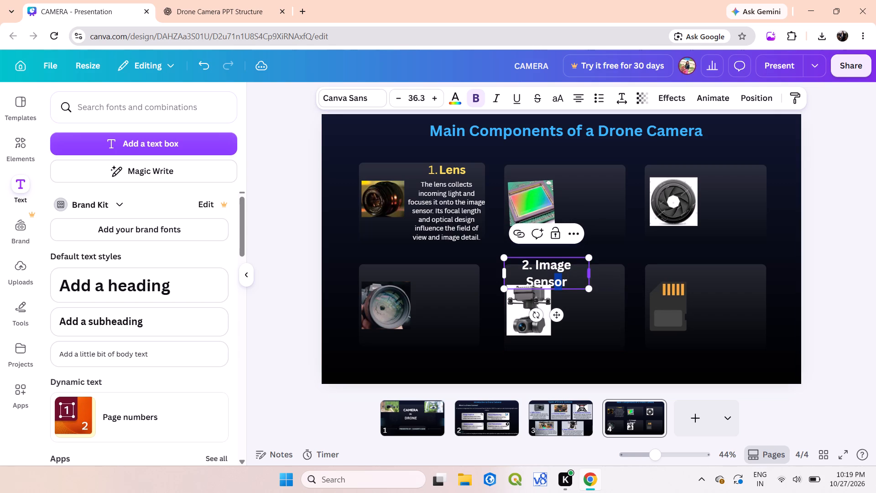
pyautogui.moveTo(590, 275); pyautogui.dragTo(607, 268)
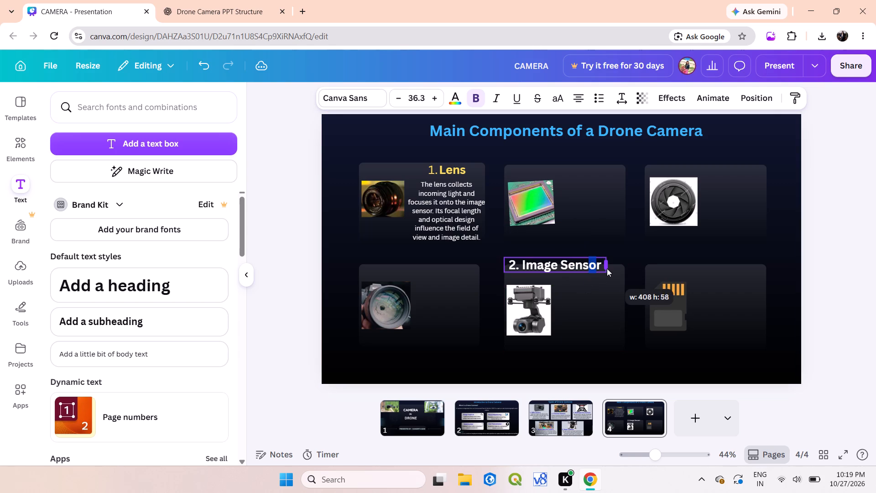
pyautogui.moveTo(607, 268); pyautogui.dragTo(594, 266)
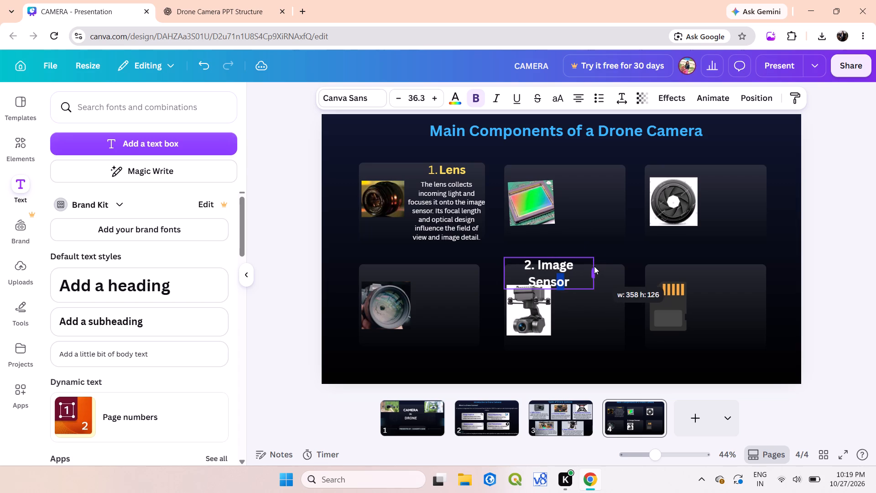
pyautogui.moveTo(594, 266); pyautogui.dragTo(604, 261)
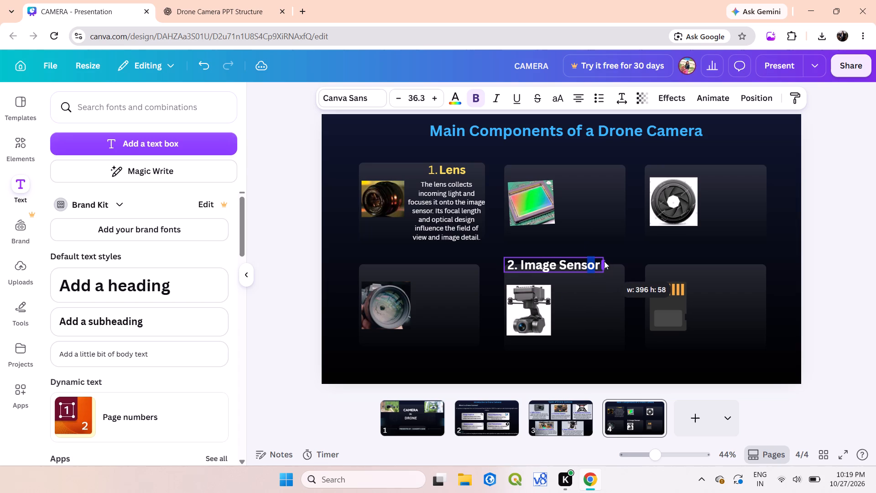
pyautogui.moveTo(604, 261); pyautogui.dragTo(604, 261)
# Place the "2. Image Sensor" heading at the top of the image sensor card and reduce its font size to 35.3.
pyautogui.moveTo(564, 296); pyautogui.dragTo(592, 206)
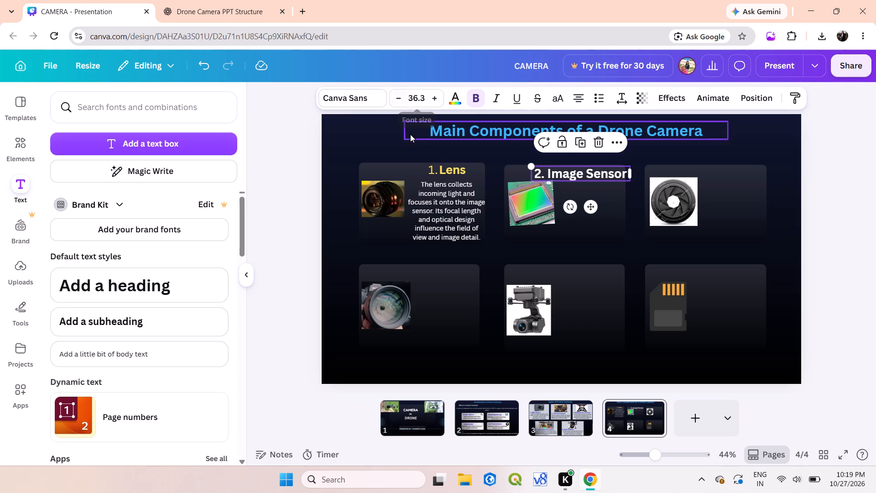
pyautogui.click(448, 168)
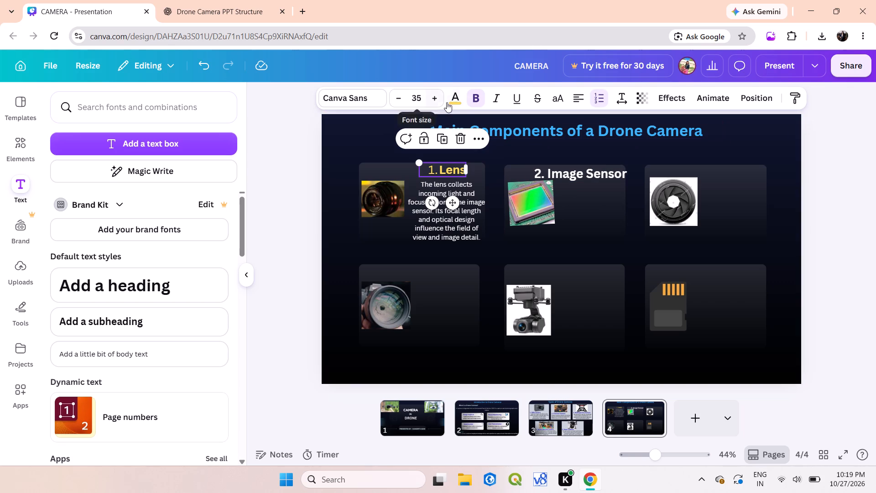
pyautogui.click(578, 170)
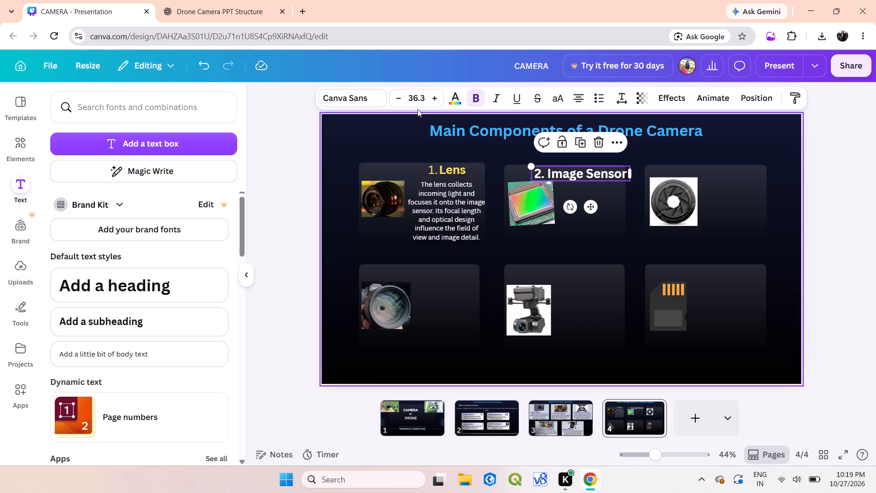
pyautogui.click(400, 100)
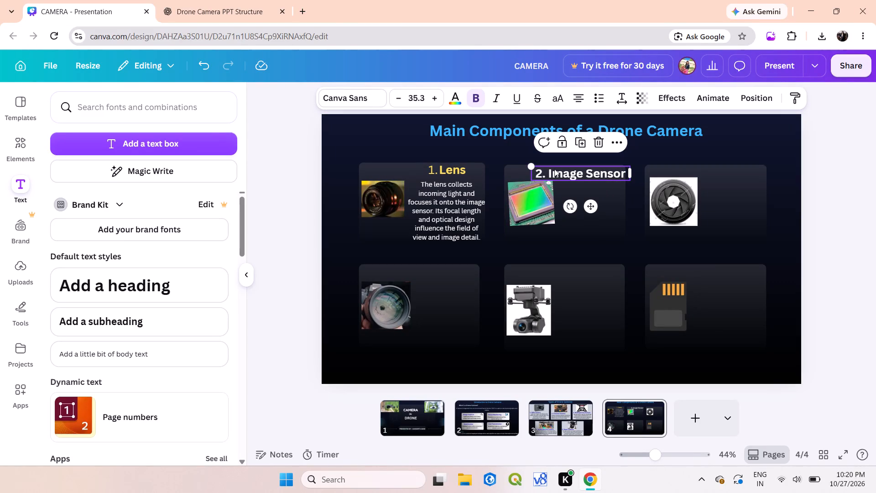
pyautogui.moveTo(579, 172); pyautogui.dragTo(569, 171)
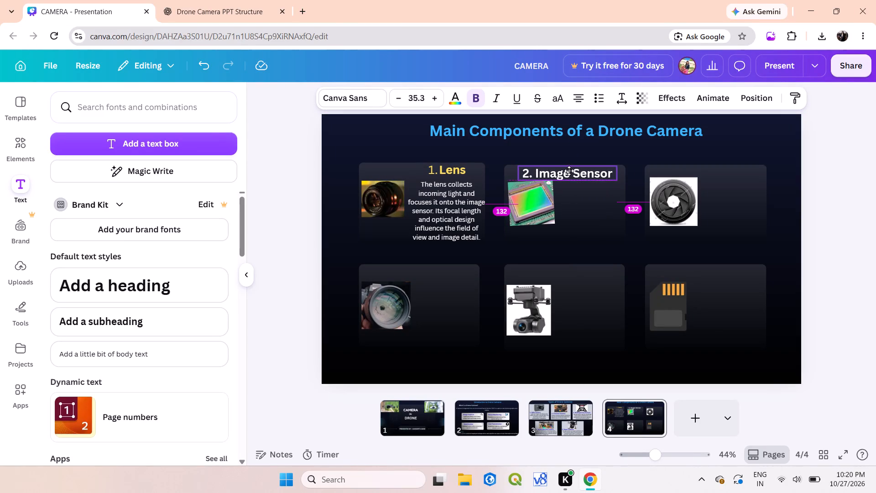
# Shrink the "2. Image Sensor" heading to font size 28.2 and position it at the card's upper-right edge.
pyautogui.moveTo(569, 171); pyautogui.dragTo(569, 171)
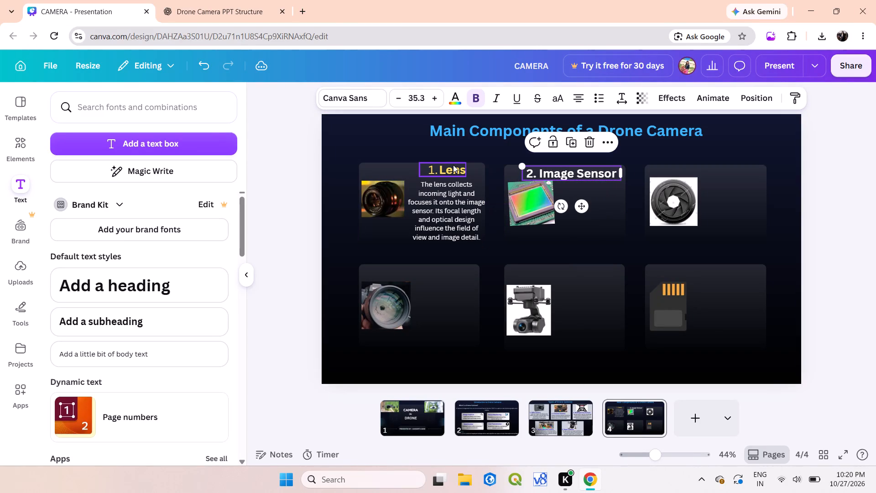
pyautogui.click(453, 165)
pyautogui.click(572, 176)
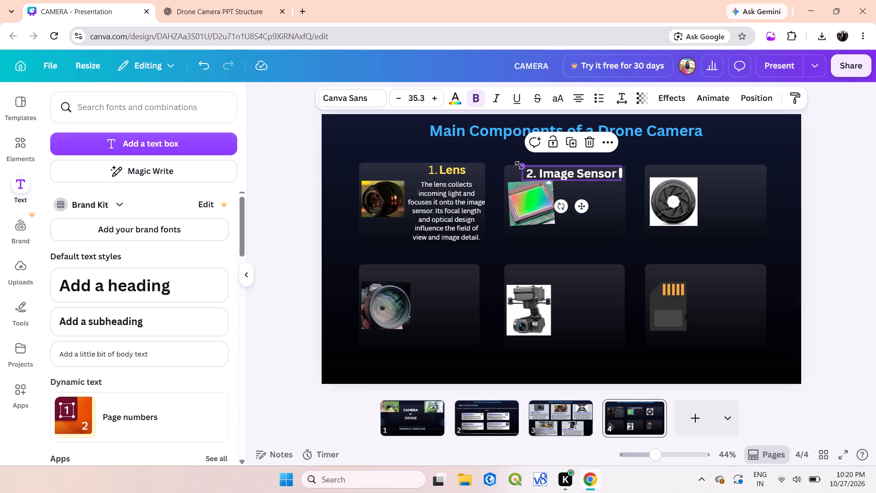
pyautogui.moveTo(520, 165); pyautogui.dragTo(534, 178)
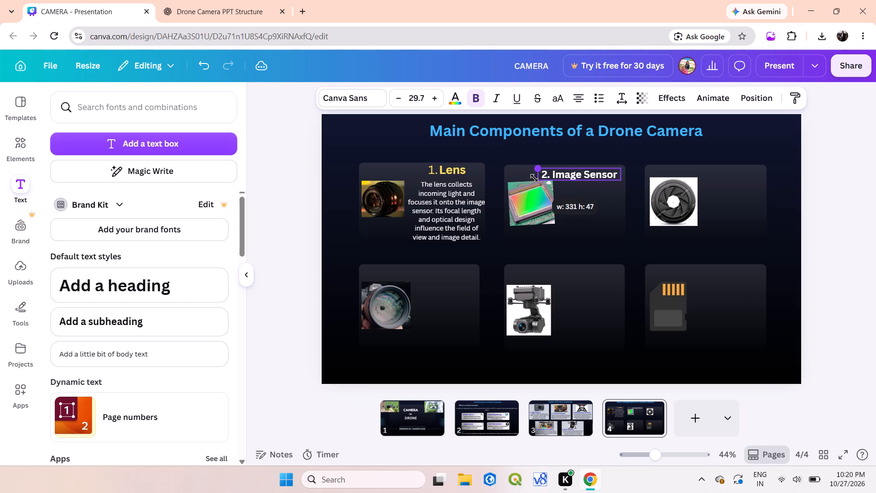
pyautogui.moveTo(534, 178); pyautogui.dragTo(538, 176)
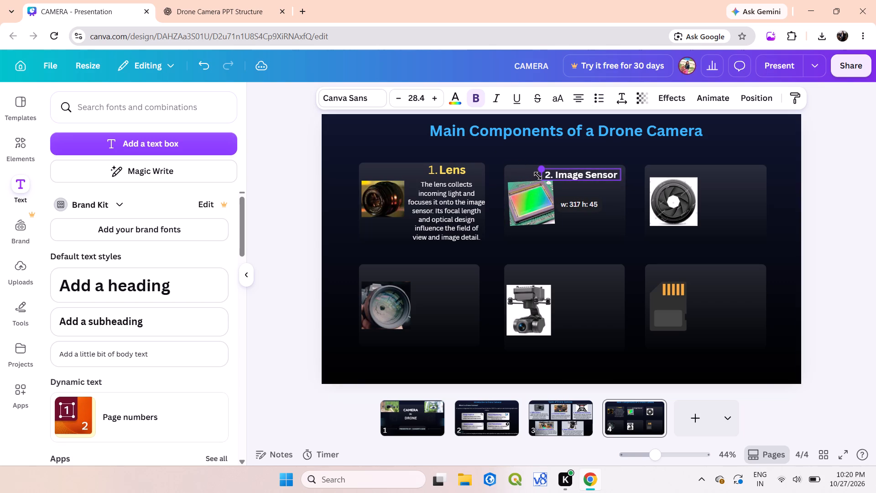
pyautogui.moveTo(538, 176); pyautogui.dragTo(538, 176)
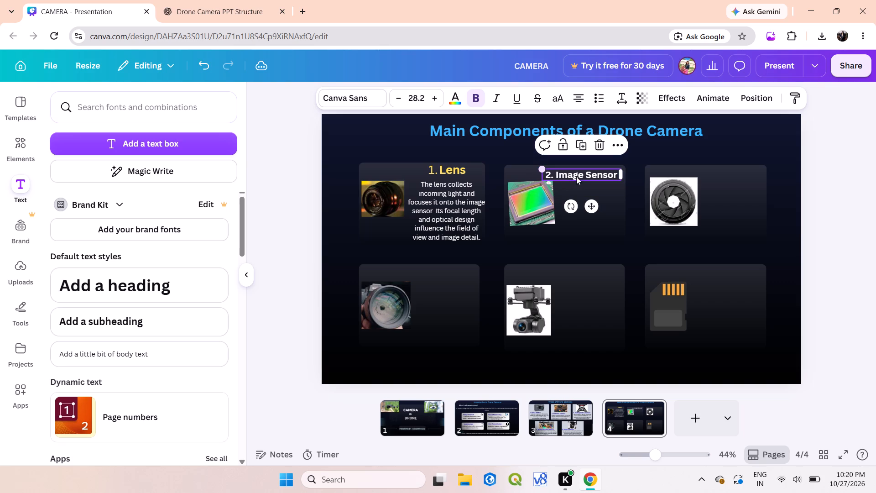
pyautogui.click(577, 176)
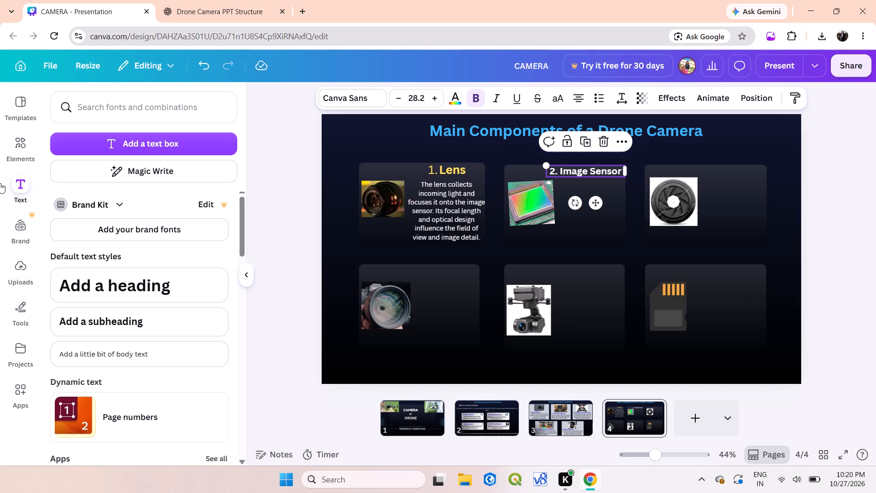
# Change the "2. Image Sensor" heading's text colour to the yellow used for the "1. Lens" heading.
pyautogui.click(451, 97)
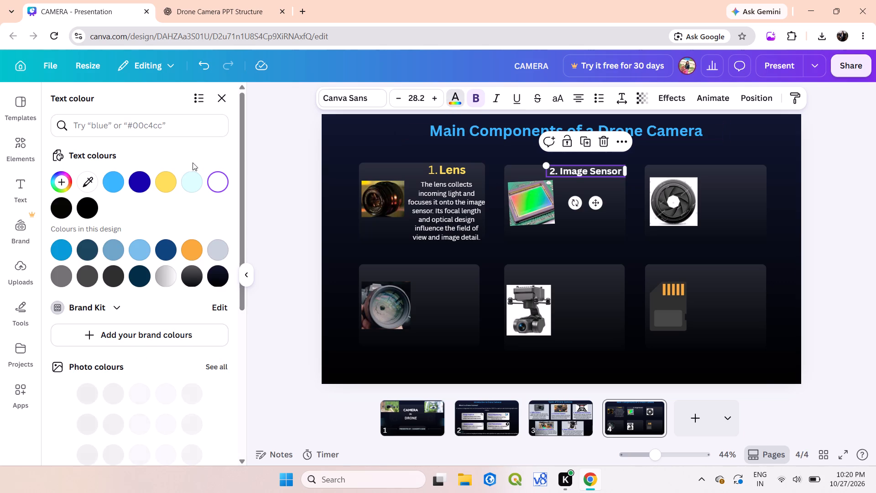
pyautogui.click(163, 184)
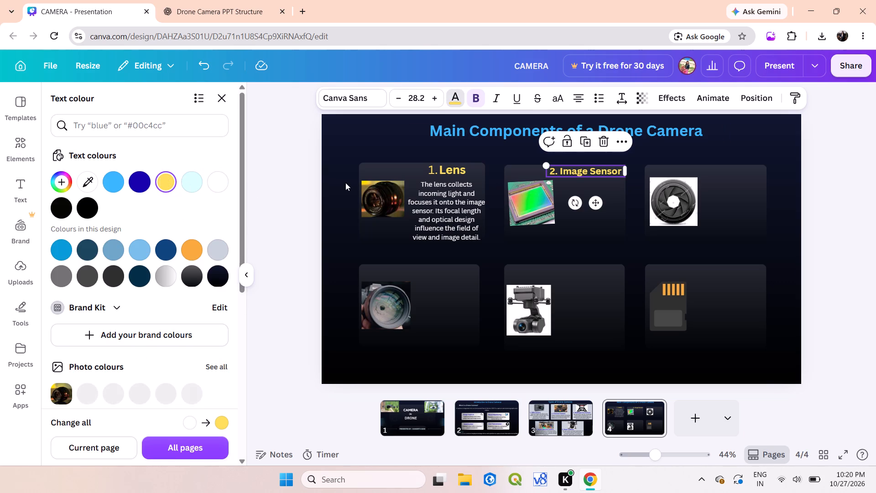
pyautogui.click(439, 175)
pyautogui.click(398, 100)
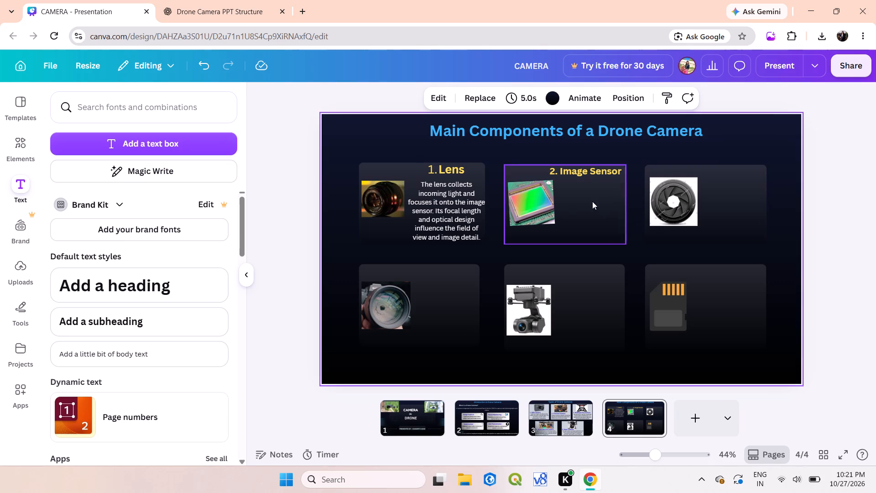
pyautogui.click(83, 355)
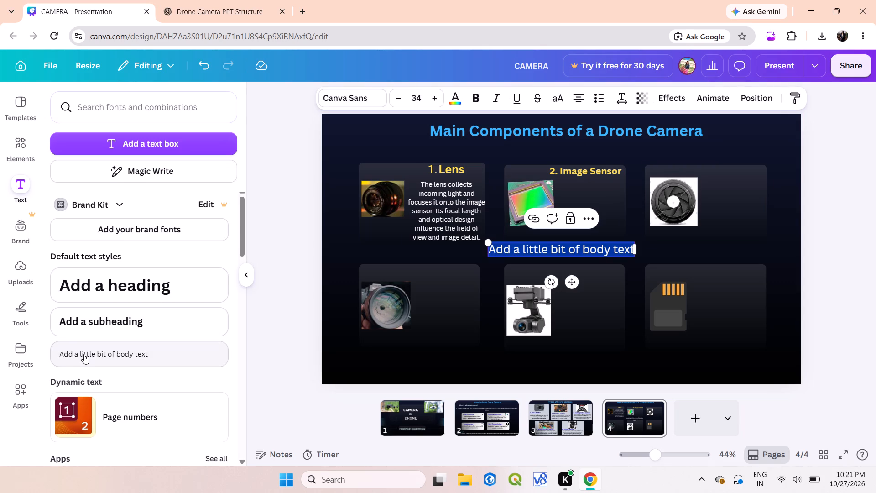
pyautogui.hotkey('ctrl', 'v')
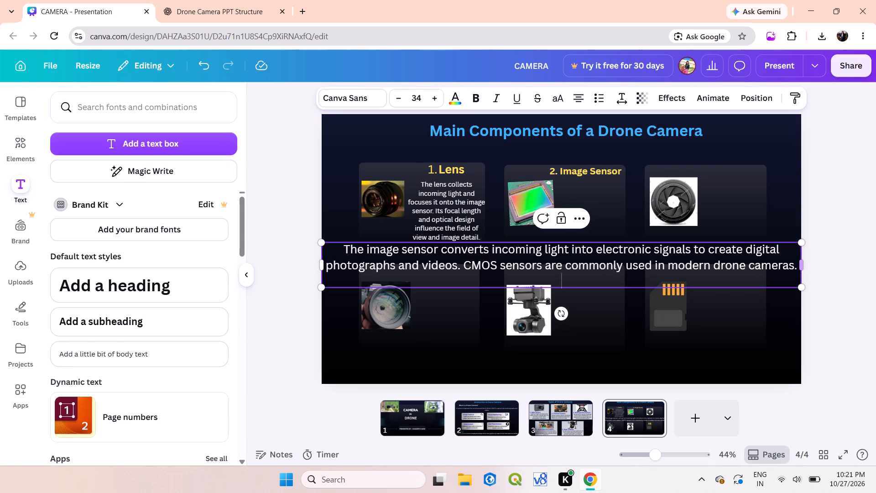
# Narrow the image sensor description's text box to about 481 wide.
pyautogui.moveTo(803, 265); pyautogui.dragTo(487, 254)
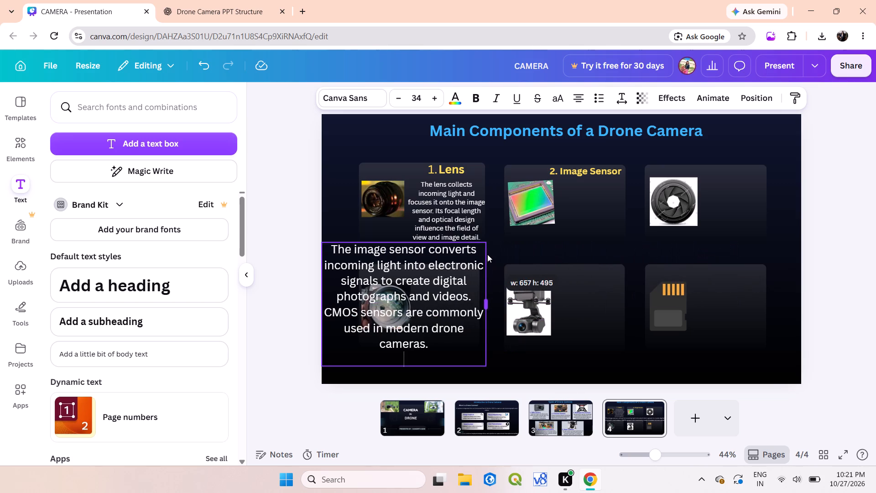
pyautogui.moveTo(487, 254); pyautogui.dragTo(443, 261)
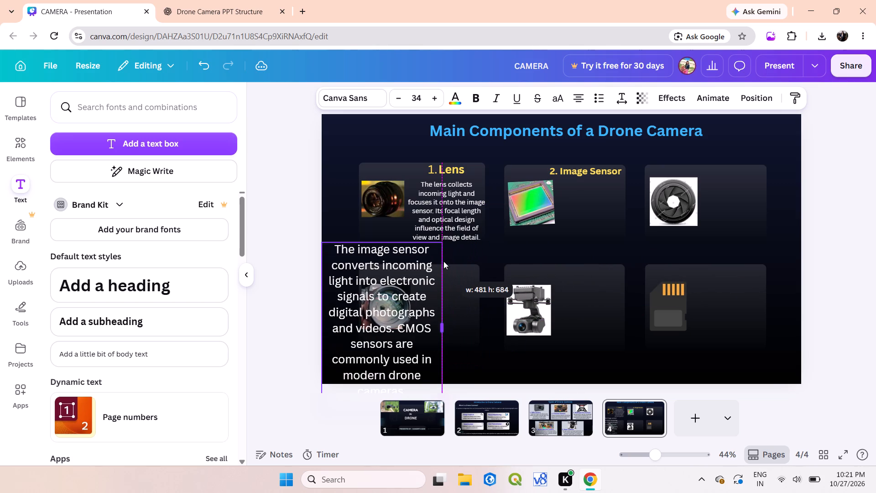
pyautogui.moveTo(443, 261); pyautogui.dragTo(443, 262)
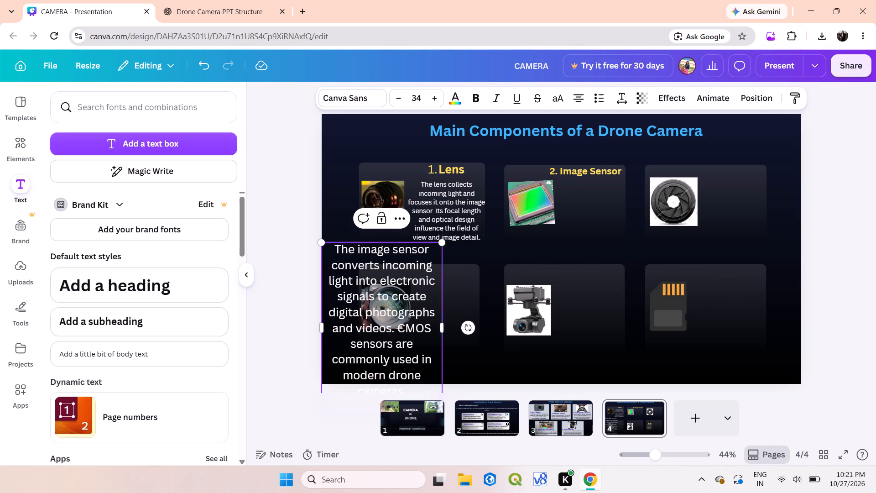
# Move the image sensor description over to the image sensor card's column and shrink its text to size 24.9.
pyautogui.moveTo(385, 289); pyautogui.dragTo(446, 259)
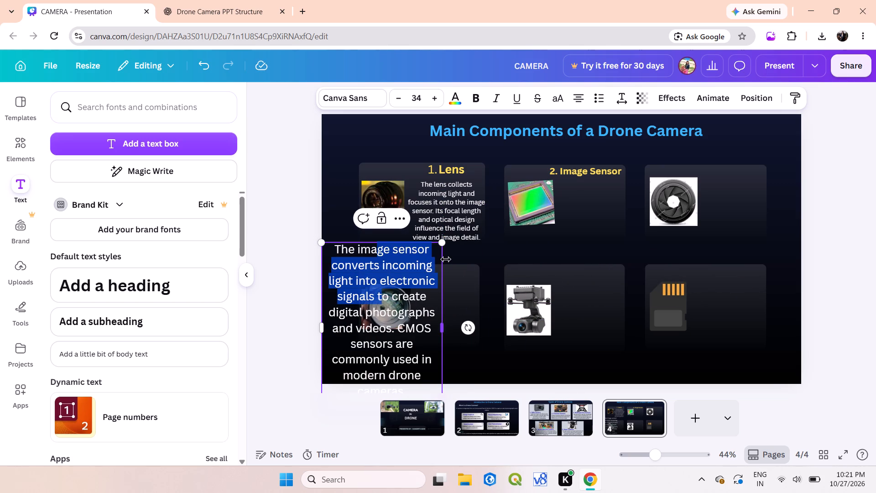
pyautogui.moveTo(446, 259); pyautogui.dragTo(446, 259)
pyautogui.click(295, 275)
pyautogui.moveTo(372, 314); pyautogui.dragTo(500, 266)
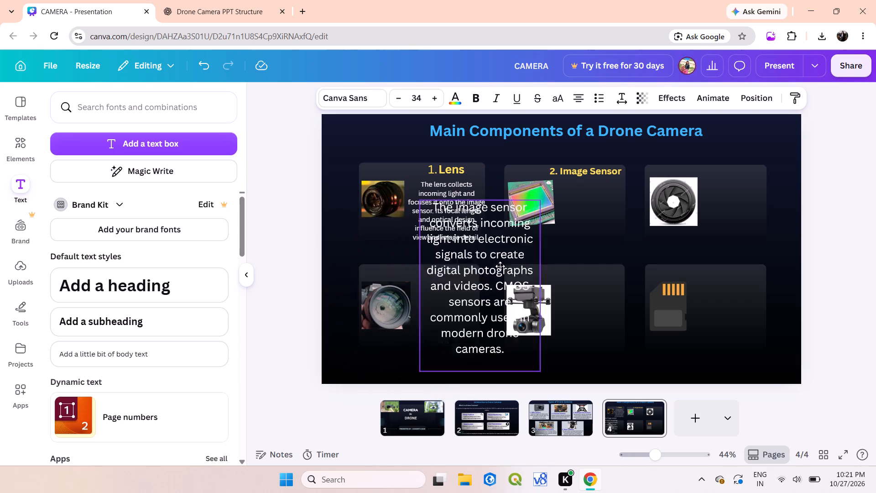
pyautogui.moveTo(500, 266); pyautogui.dragTo(576, 247)
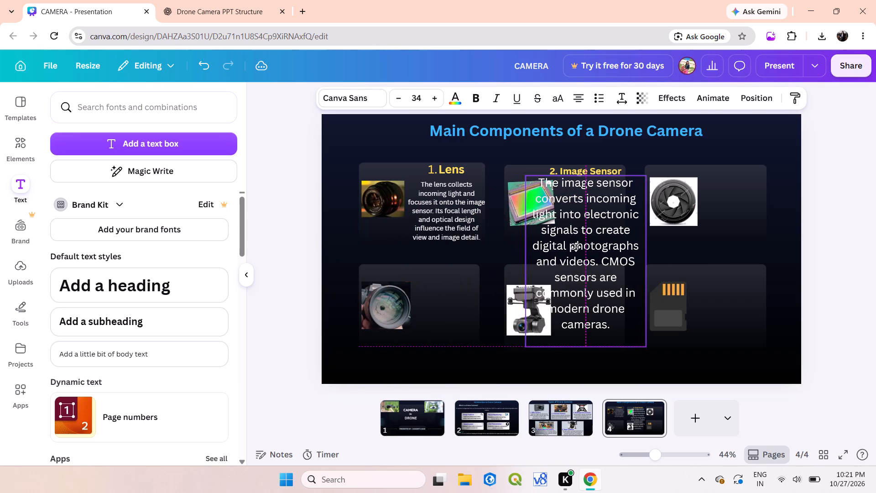
pyautogui.moveTo(576, 247); pyautogui.dragTo(576, 253)
pyautogui.moveTo(527, 183); pyautogui.dragTo(557, 230)
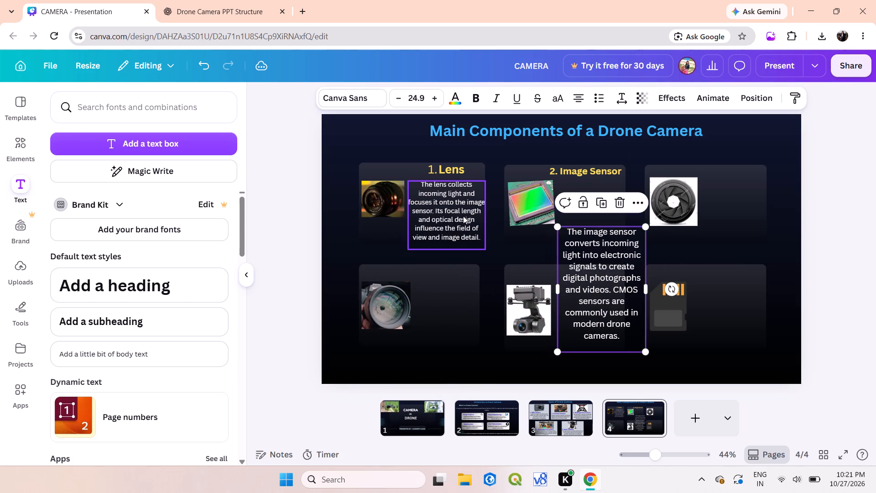
# Move the image sensor description up toward its heading and shrink its text to size 19.7.
pyautogui.click(449, 213)
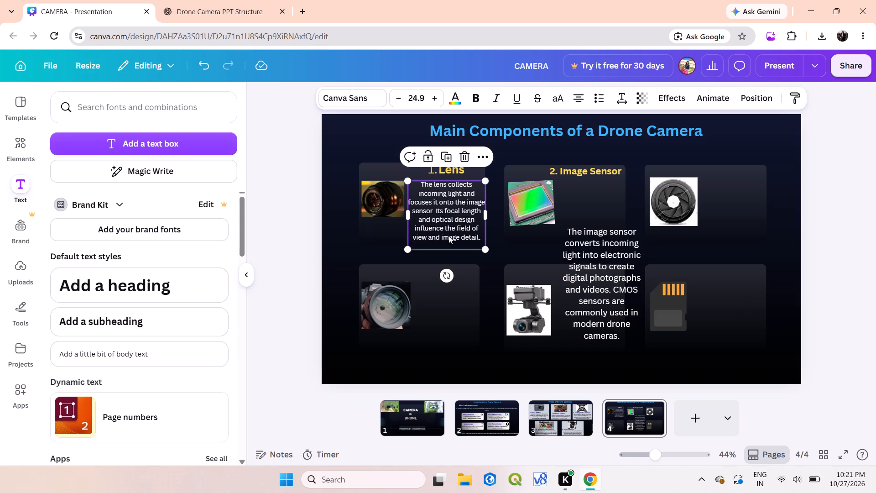
pyautogui.click(587, 251)
pyautogui.moveTo(590, 260); pyautogui.dragTo(588, 244)
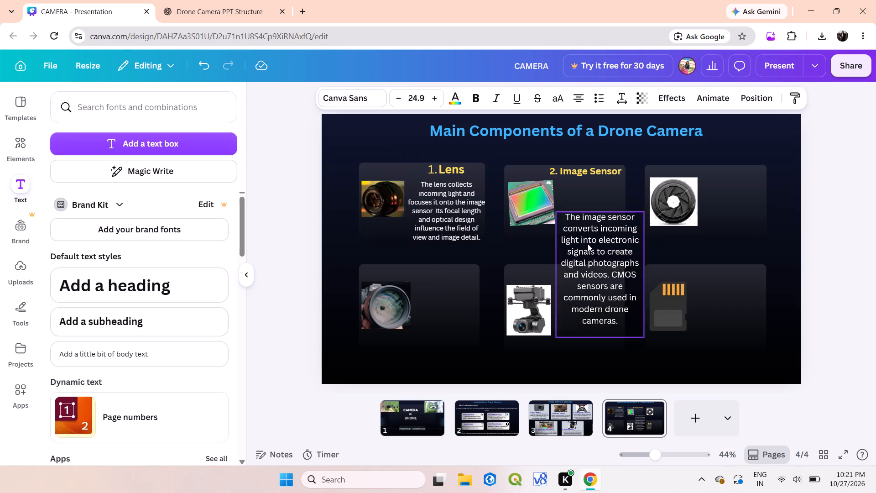
pyautogui.moveTo(588, 244); pyautogui.dragTo(588, 219)
pyautogui.moveTo(554, 184); pyautogui.dragTo(559, 195)
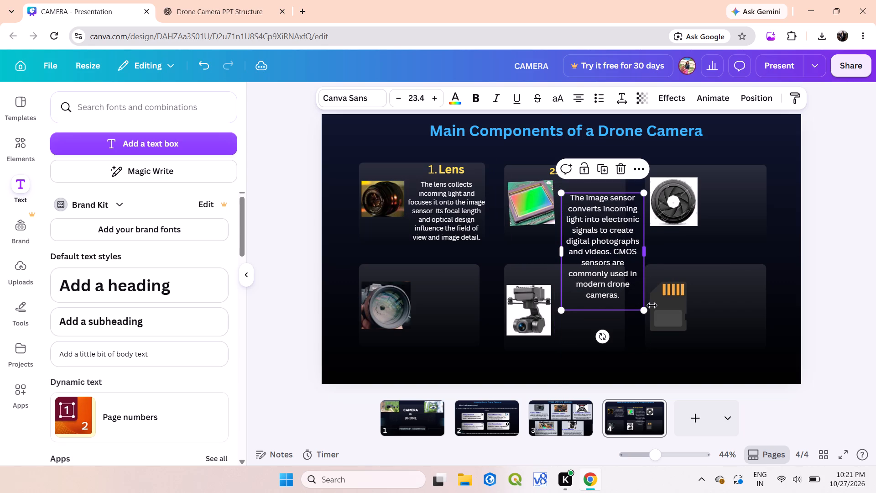
pyautogui.moveTo(646, 193); pyautogui.dragTo(643, 194)
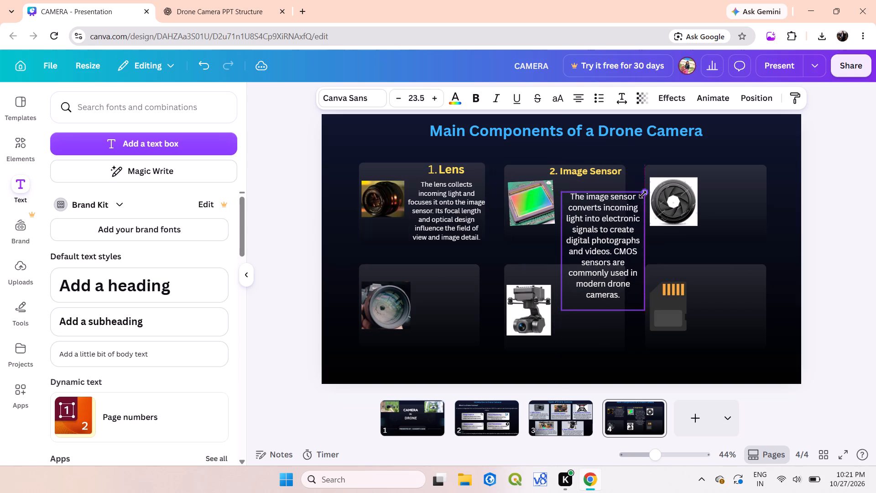
pyautogui.moveTo(643, 194); pyautogui.dragTo(639, 203)
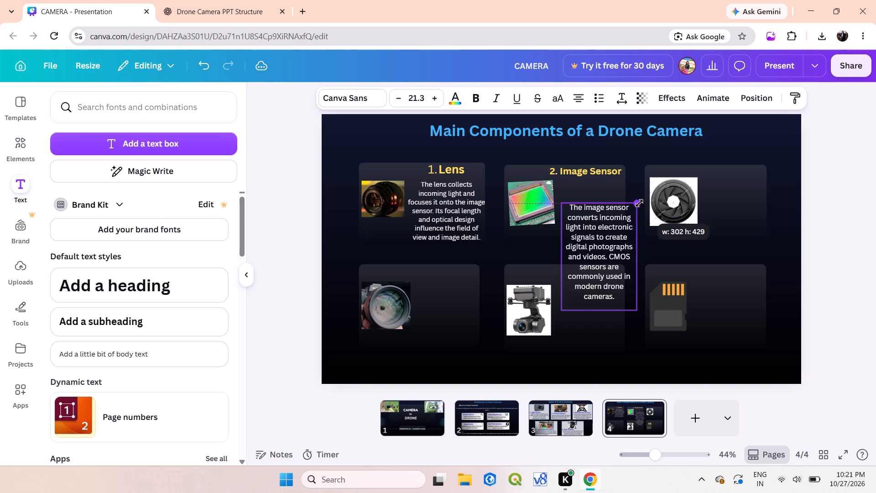
pyautogui.moveTo(639, 203); pyautogui.dragTo(637, 210)
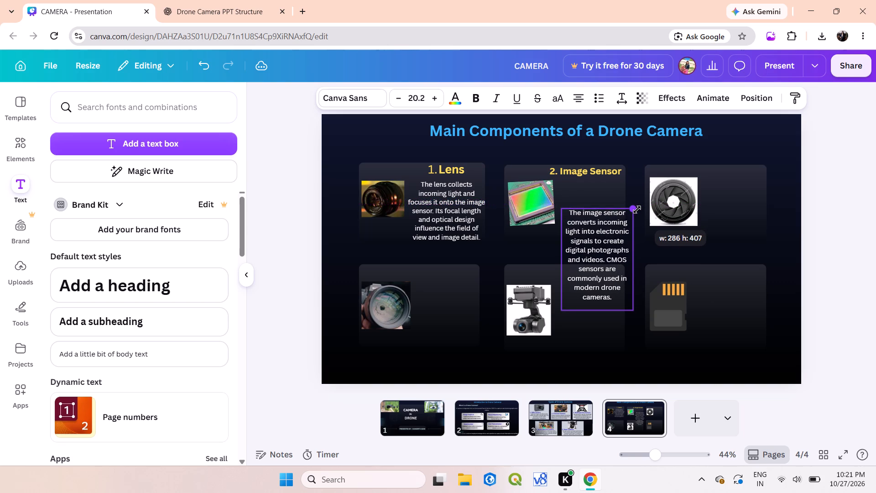
pyautogui.moveTo(637, 210); pyautogui.dragTo(635, 212)
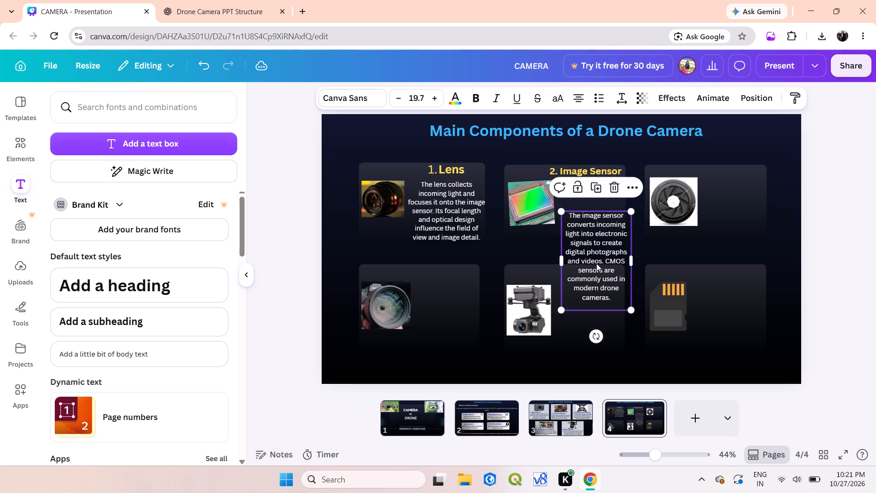
# Place the image sensor description directly beneath the "2. Image Sensor" heading and reduce its text to size 17.8.
pyautogui.moveTo(596, 263); pyautogui.dragTo(592, 231)
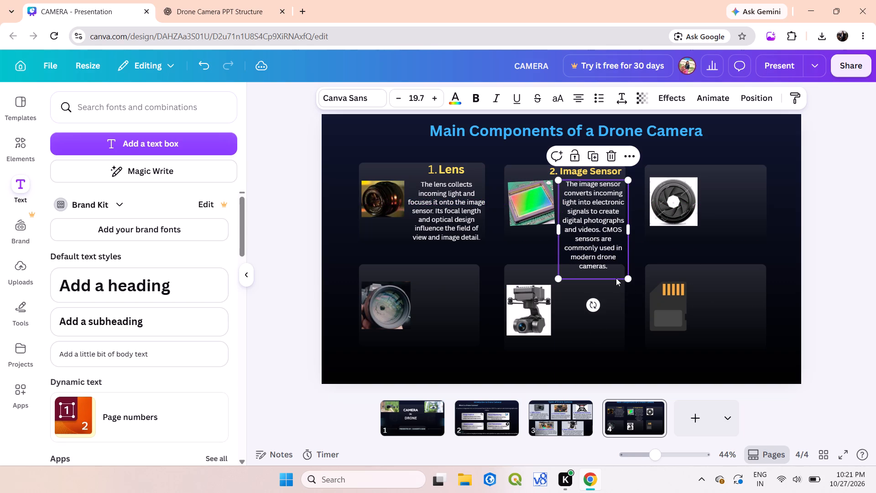
pyautogui.moveTo(626, 278); pyautogui.dragTo(626, 271)
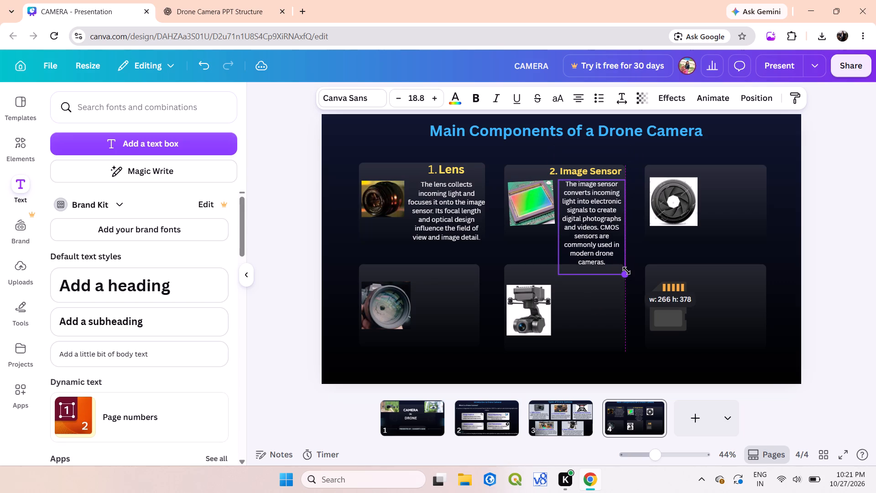
pyautogui.moveTo(626, 271); pyautogui.dragTo(626, 264)
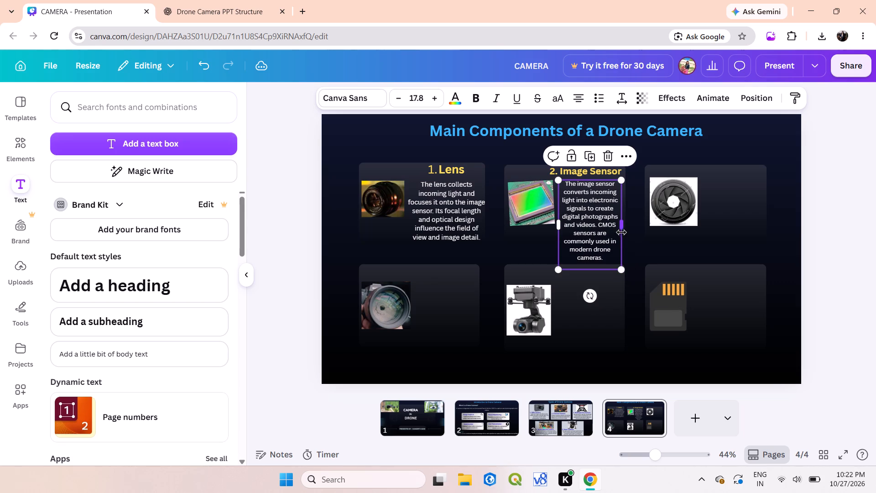
# Widen the image sensor description's text box at its right edge and position it just beneath the "2. Image Sensor" heading.
pyautogui.click(621, 226)
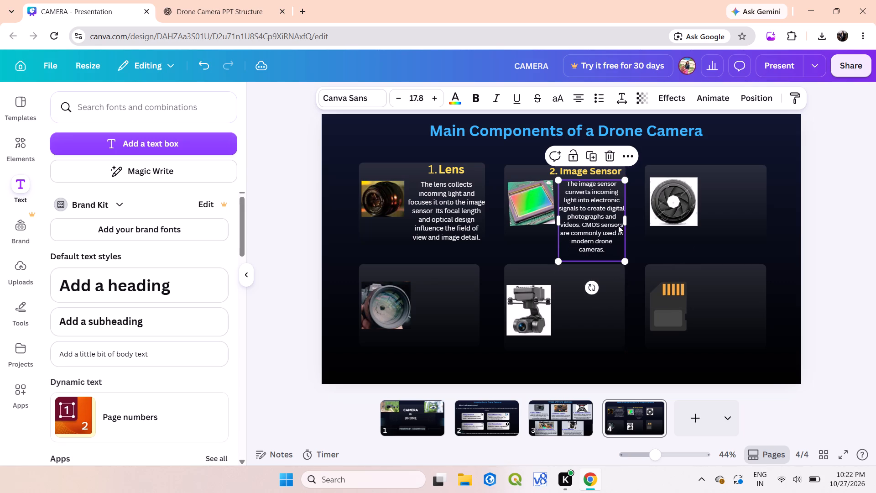
pyautogui.click(600, 224)
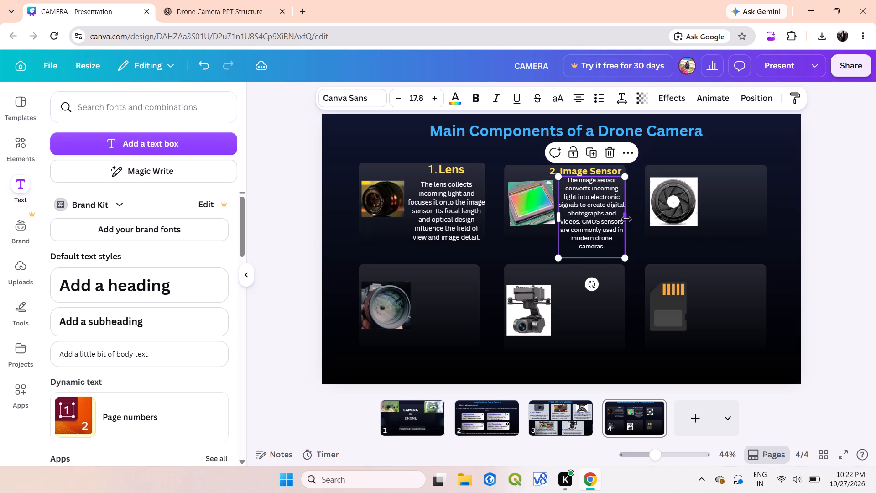
pyautogui.click(626, 219)
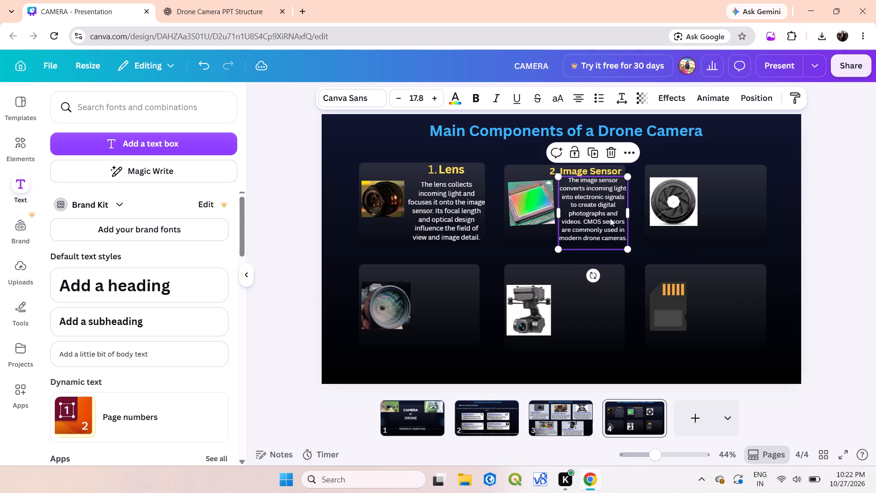
pyautogui.click(845, 244)
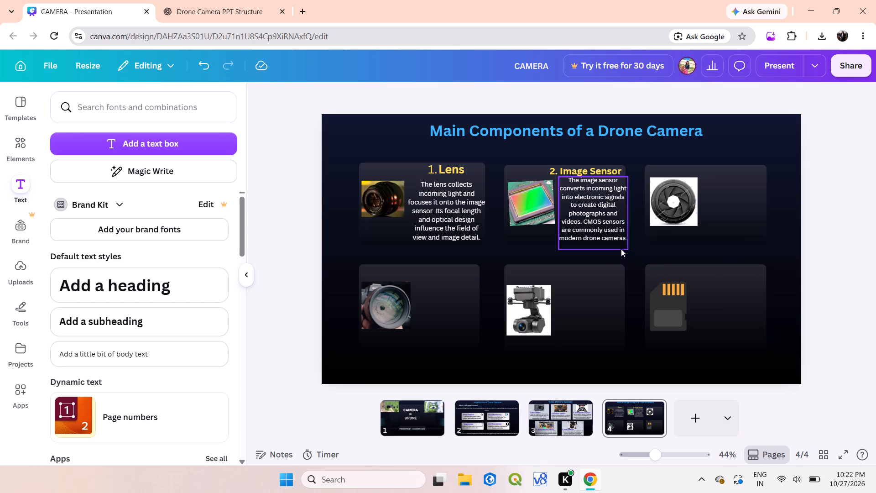
pyautogui.click(603, 225)
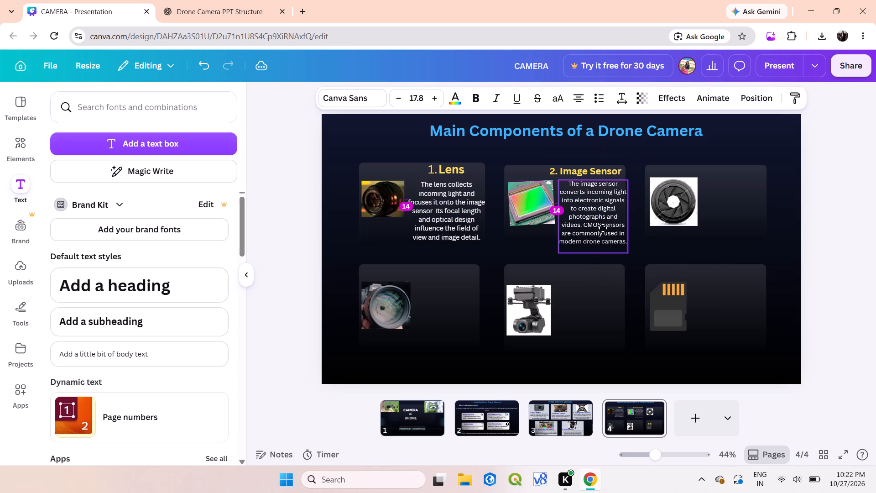
pyautogui.click(844, 276)
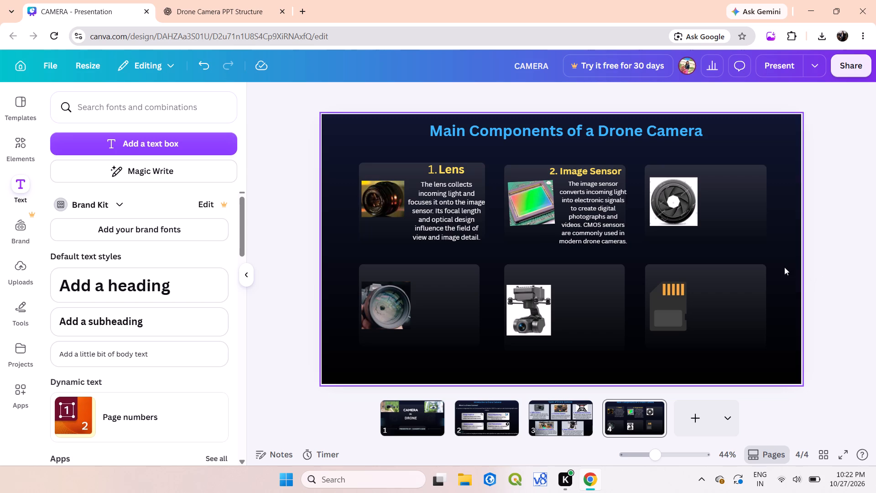
# Shrink the image sensor photo slightly so it sits clear of its description.
pyautogui.click(554, 208)
pyautogui.click(551, 208)
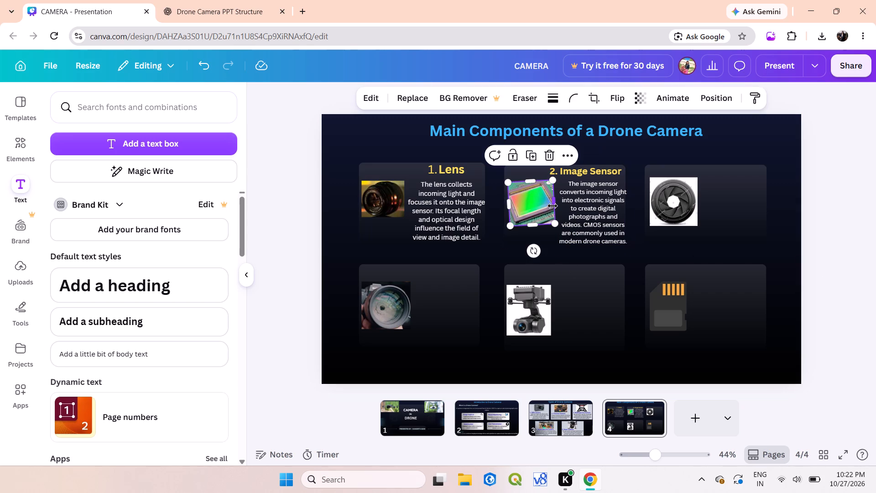
pyautogui.click(553, 205)
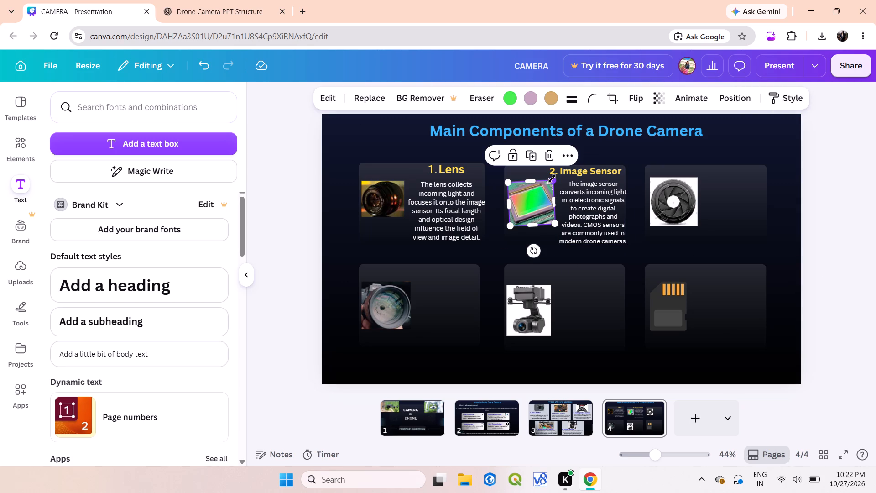
pyautogui.click(552, 179)
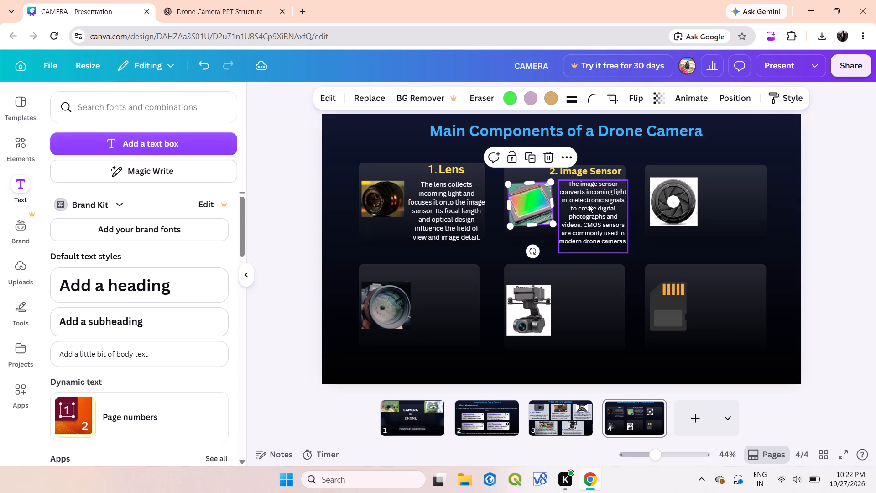
# Widen the image sensor description toward the photo to about 299 wide and nudge it up slightly.
pyautogui.click(589, 205)
pyautogui.moveTo(558, 216); pyautogui.dragTo(557, 216)
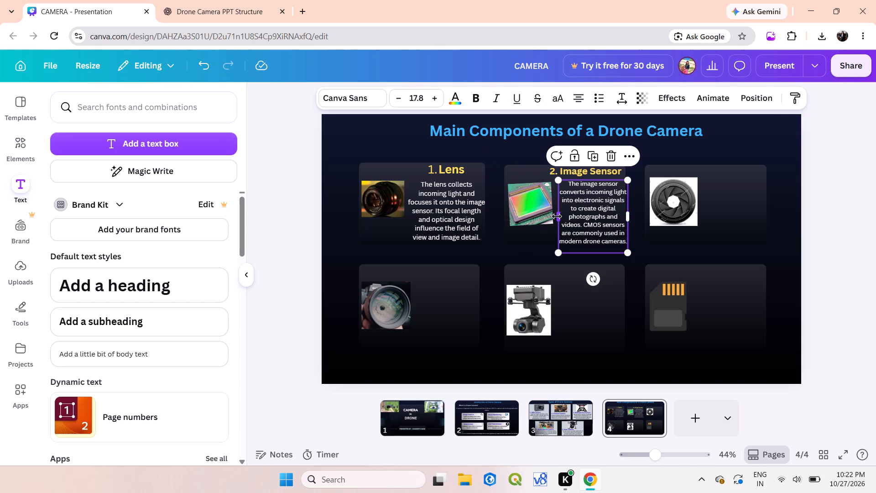
pyautogui.moveTo(557, 216); pyautogui.dragTo(555, 216)
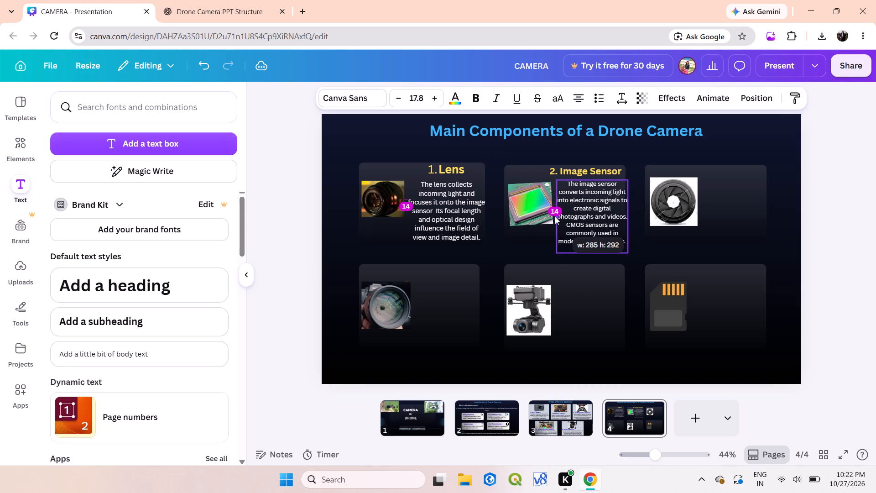
pyautogui.moveTo(555, 216); pyautogui.dragTo(553, 216)
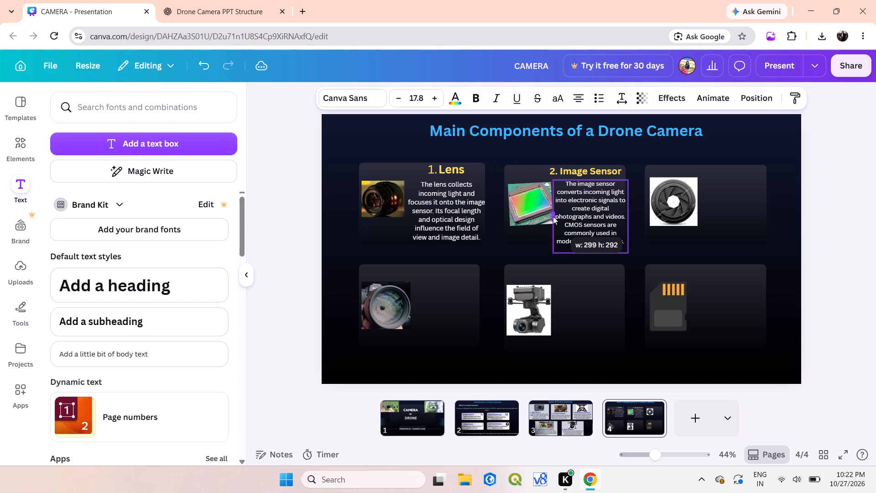
pyautogui.moveTo(553, 216); pyautogui.dragTo(553, 216)
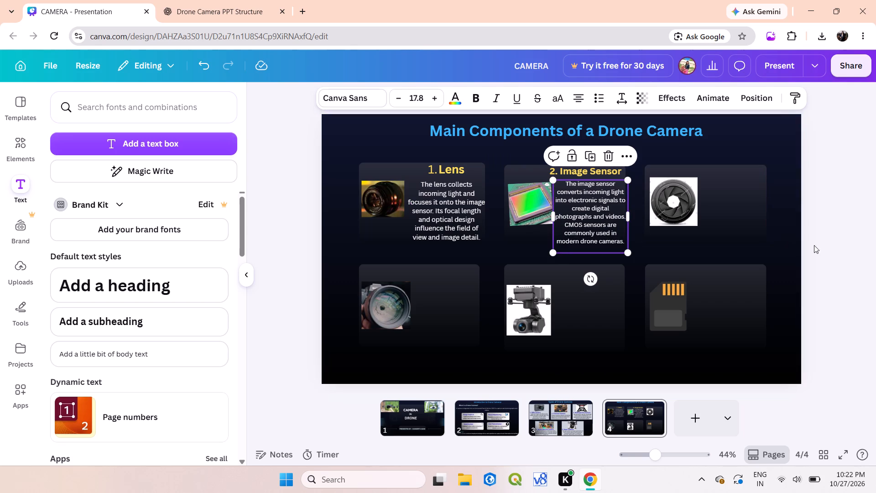
pyautogui.click(819, 247)
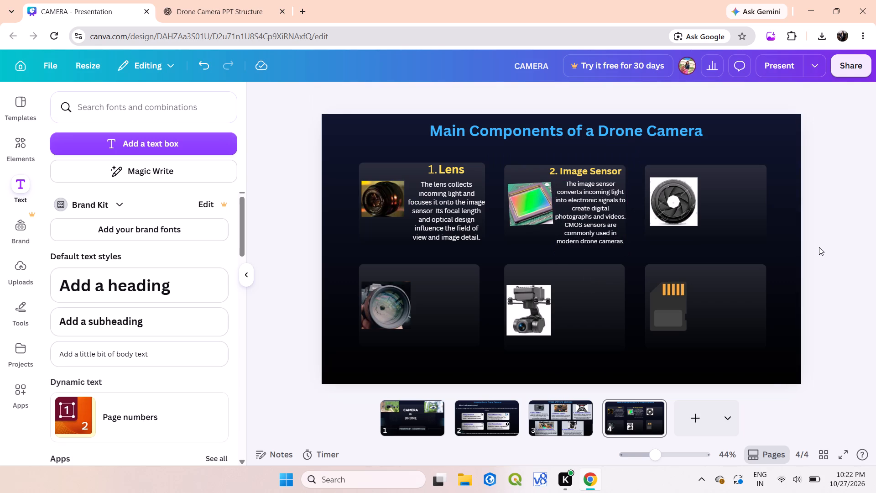
pyautogui.click(594, 211)
pyautogui.click(594, 211)
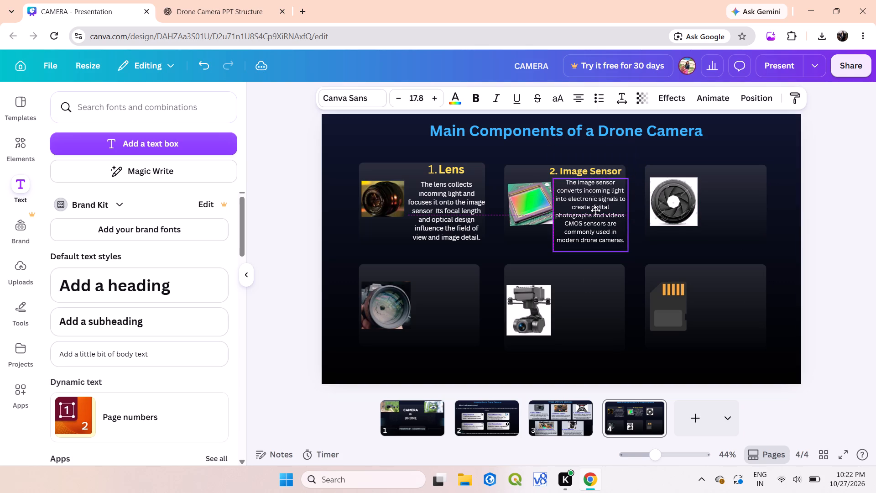
# Shrink the image sensor photo further and move it against the left edge of its card.
pyautogui.click(543, 207)
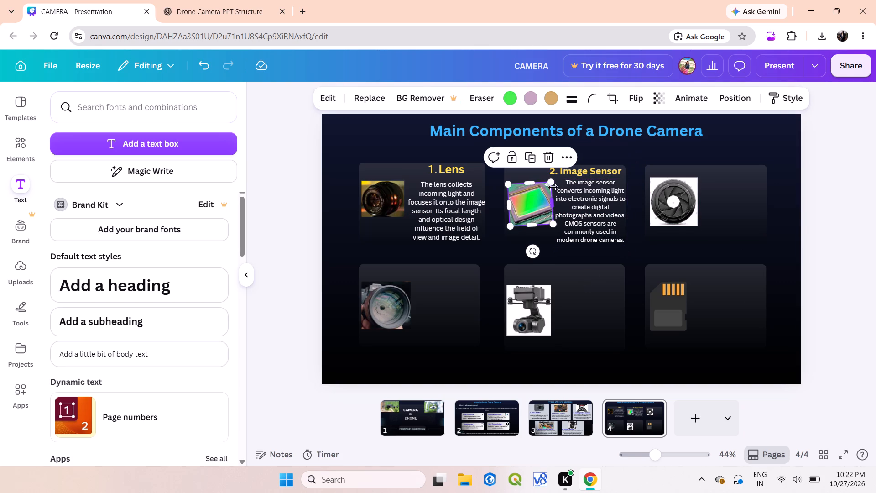
pyautogui.click(552, 184)
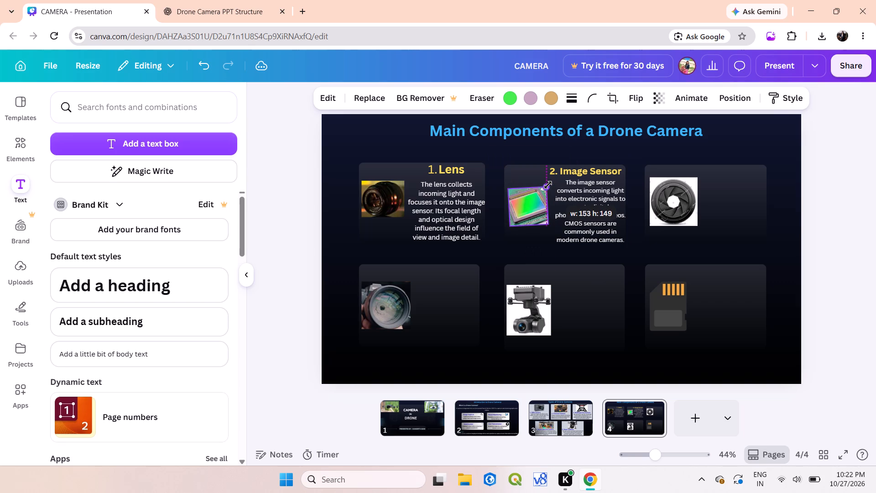
pyautogui.click(522, 202)
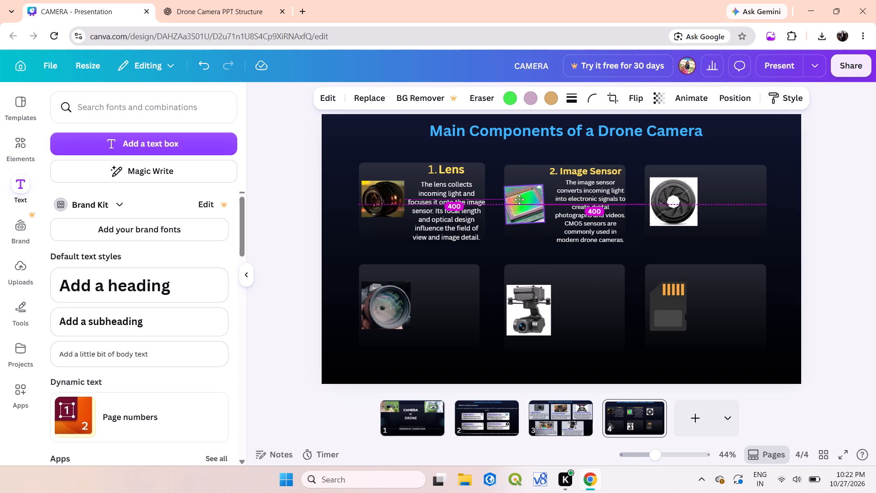
# Extend the image sensor description's left edge toward the shrunken photo and nudge the text box down slightly.
pyautogui.click(589, 213)
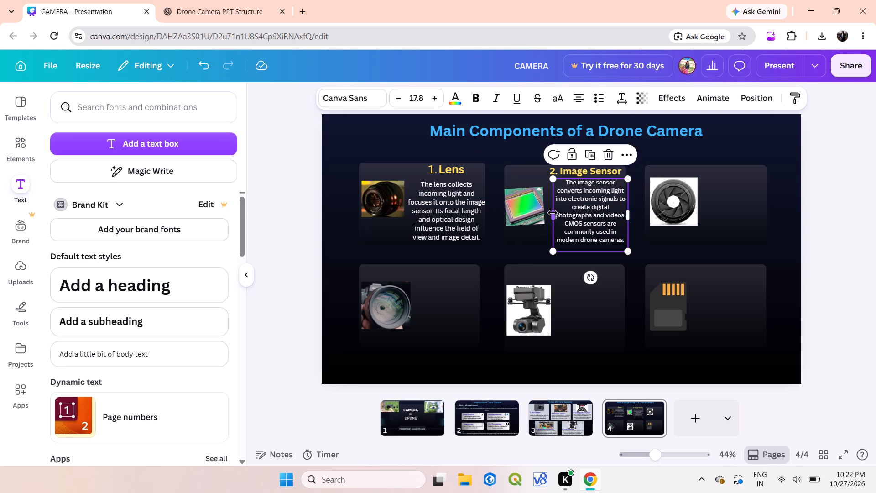
pyautogui.moveTo(553, 213); pyautogui.dragTo(548, 214)
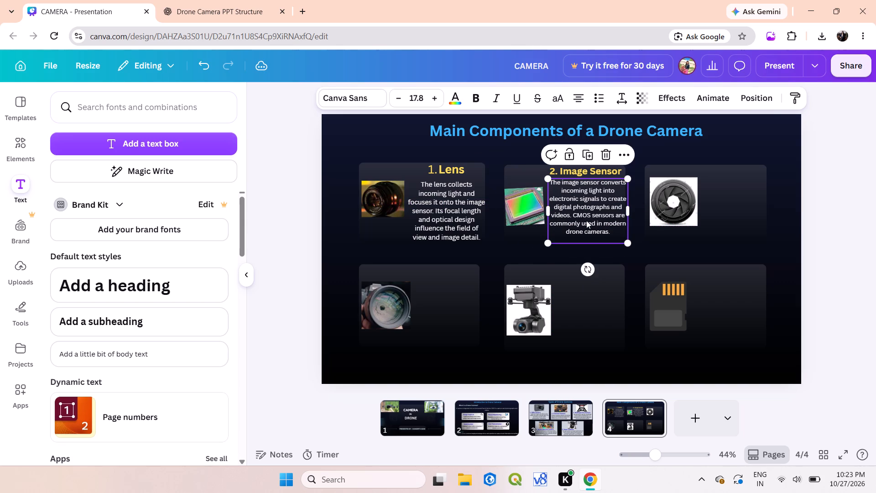
pyautogui.click(587, 221)
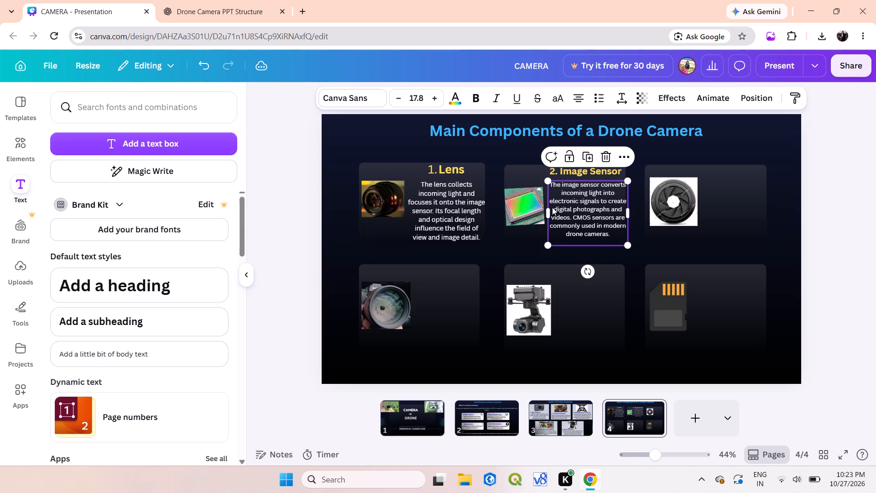
# Set the image sensor description to size 20.8, widen its box to about 333, and move it up beneath the heading.
pyautogui.click(435, 100)
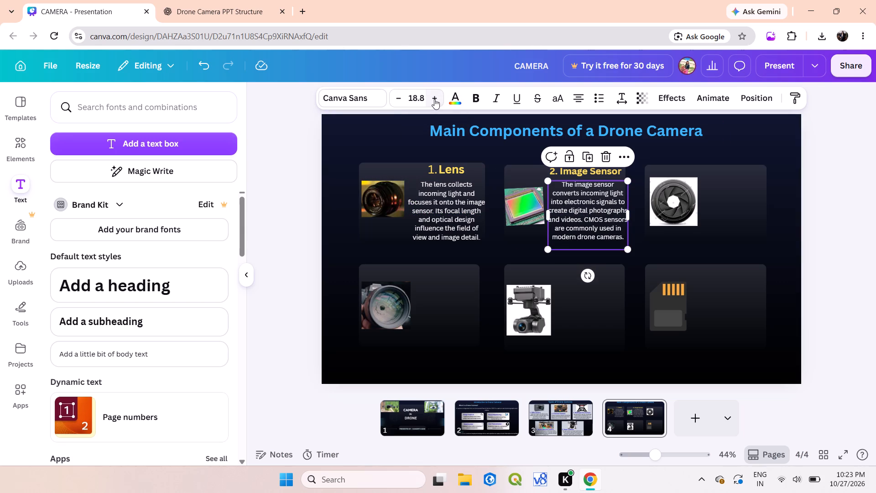
pyautogui.doubleClick(434, 99)
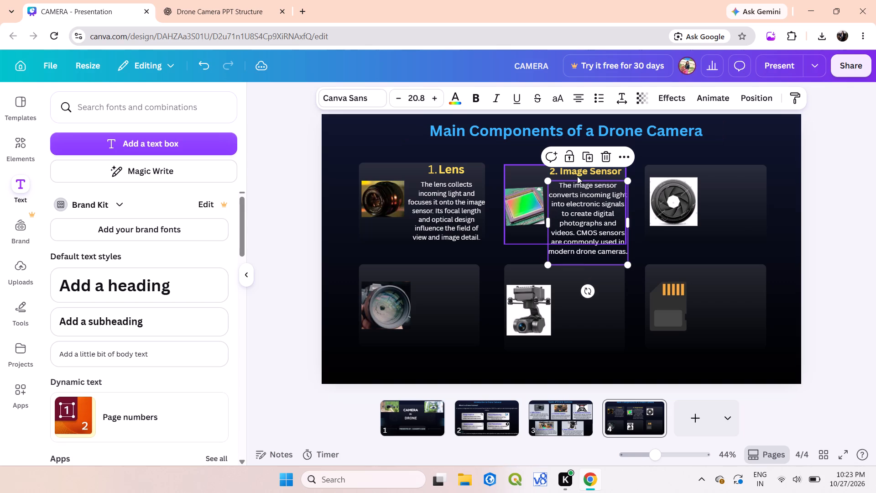
pyautogui.click(546, 221)
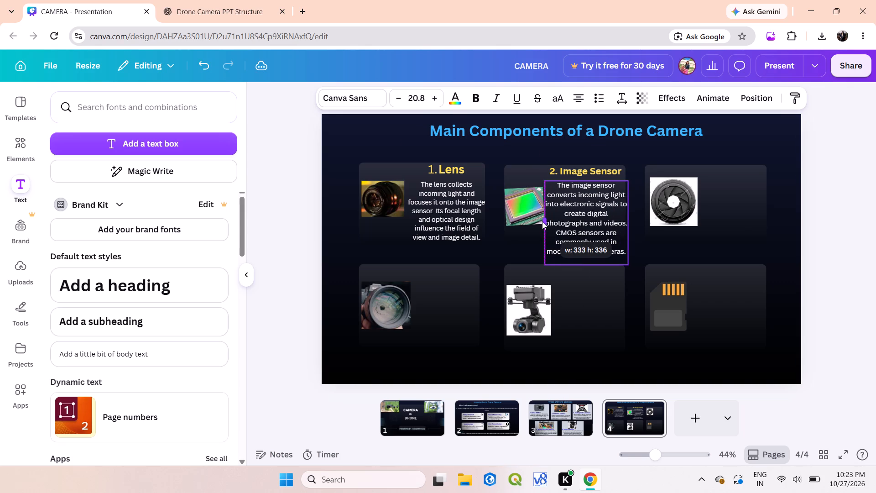
pyautogui.click(582, 229)
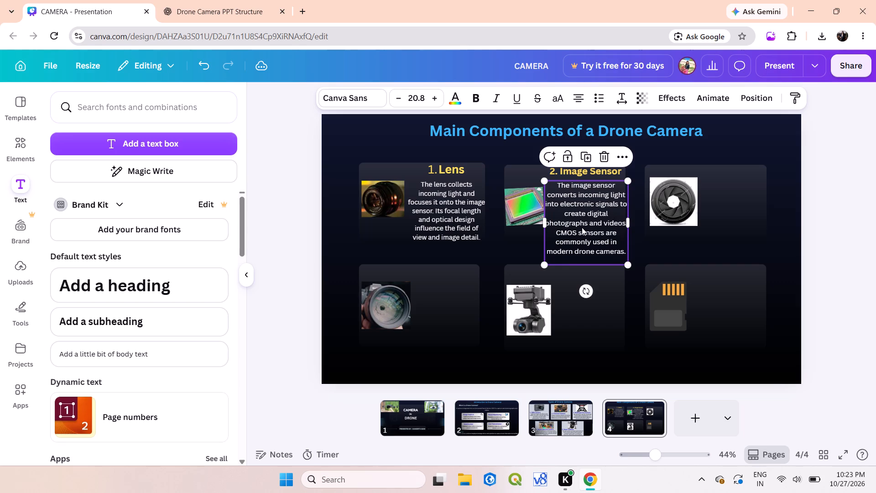
pyautogui.click(827, 246)
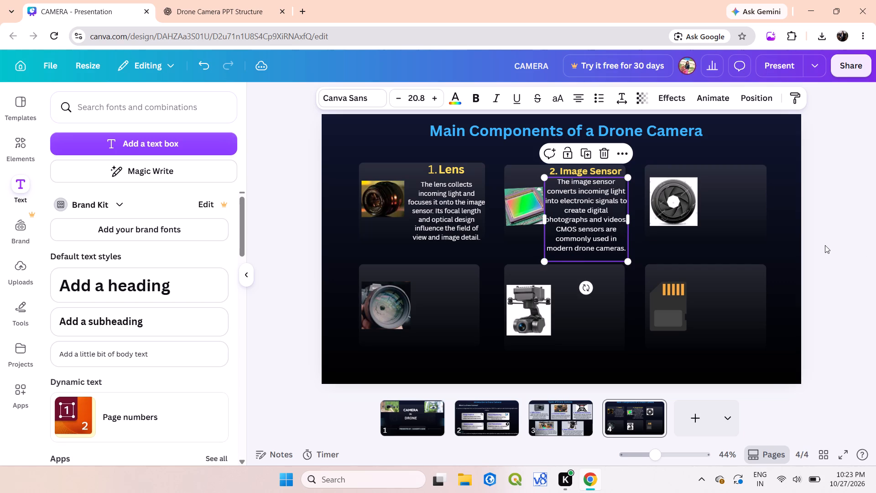
# Move the "2. Image Sensor" heading to the left side of its card, above the sensor photo.
pyautogui.click(586, 171)
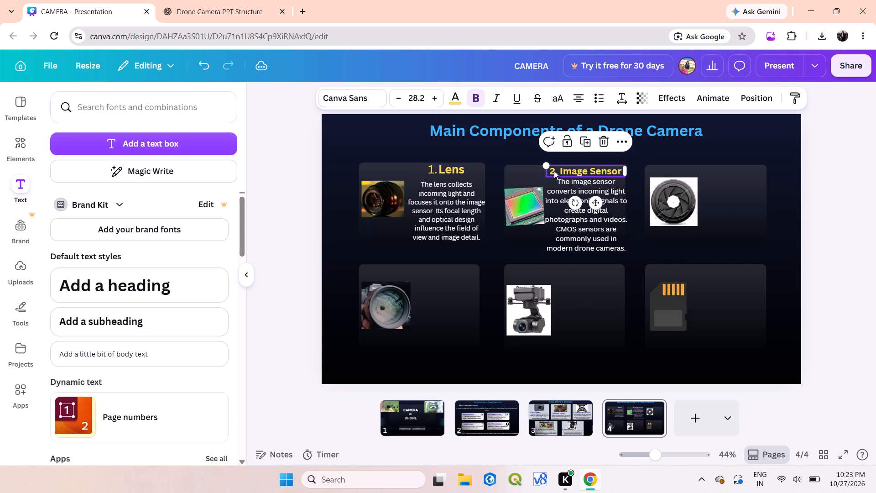
pyautogui.moveTo(564, 169); pyautogui.dragTo(557, 168)
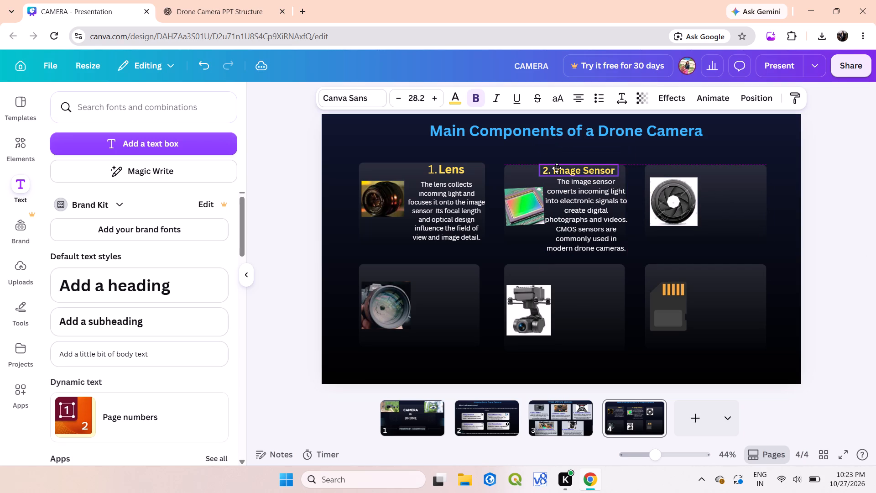
pyautogui.moveTo(557, 168); pyautogui.dragTo(525, 169)
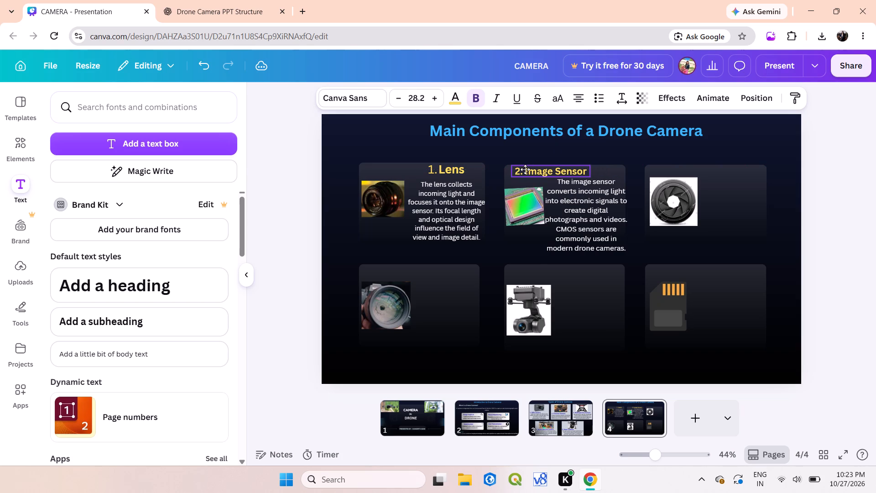
pyautogui.moveTo(525, 169); pyautogui.dragTo(524, 169)
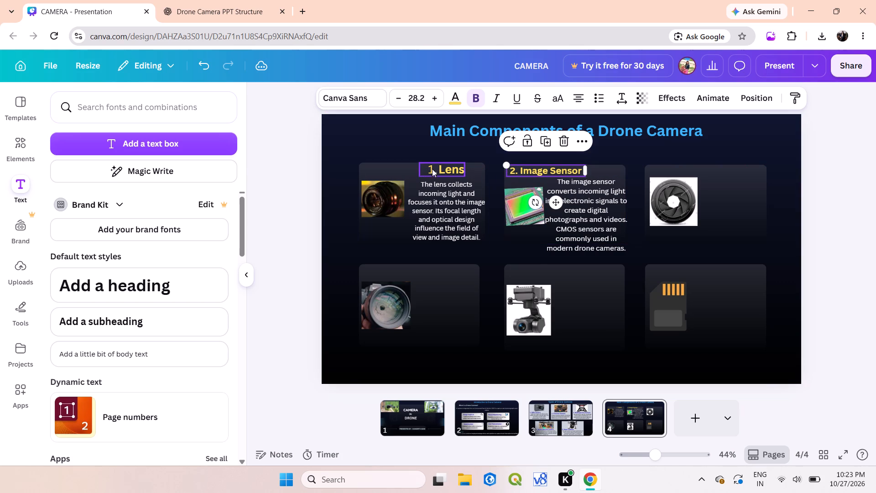
# Move the "1. Lens" heading to the left side of its card, above the lens photo.
pyautogui.moveTo(438, 168); pyautogui.dragTo(386, 169)
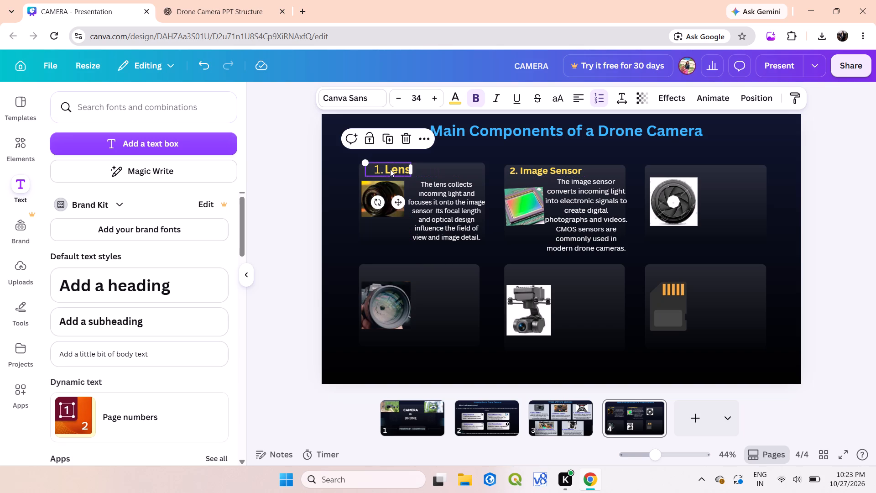
pyautogui.click(837, 236)
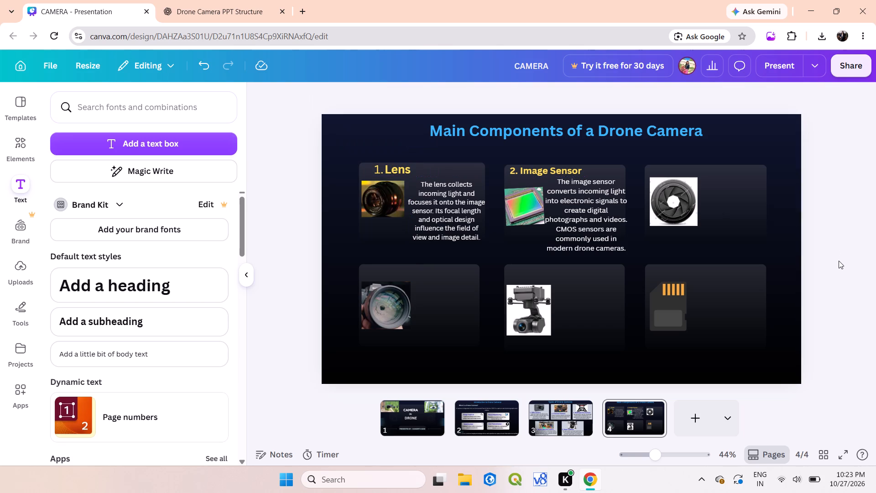
# Increase the "2. Image Sensor" heading's text size to 29.2.
pyautogui.click(565, 173)
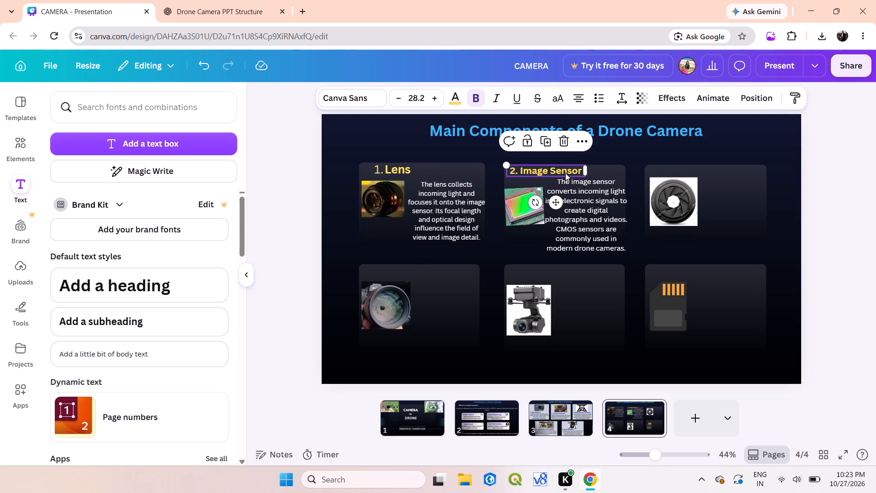
pyautogui.click(431, 95)
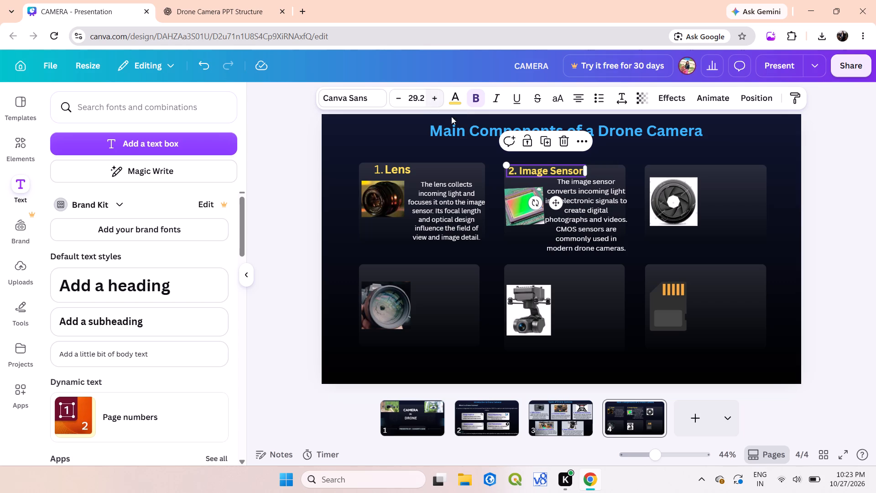
pyautogui.click(835, 249)
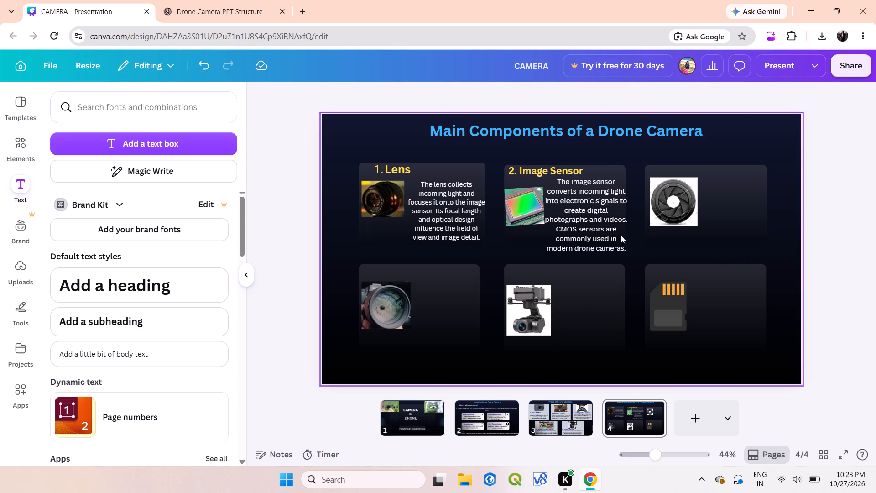
# Move the lens photo slightly down within its card, clear of the "1. Lens" heading.
pyautogui.click(391, 206)
pyautogui.moveTo(391, 206); pyautogui.dragTo(390, 211)
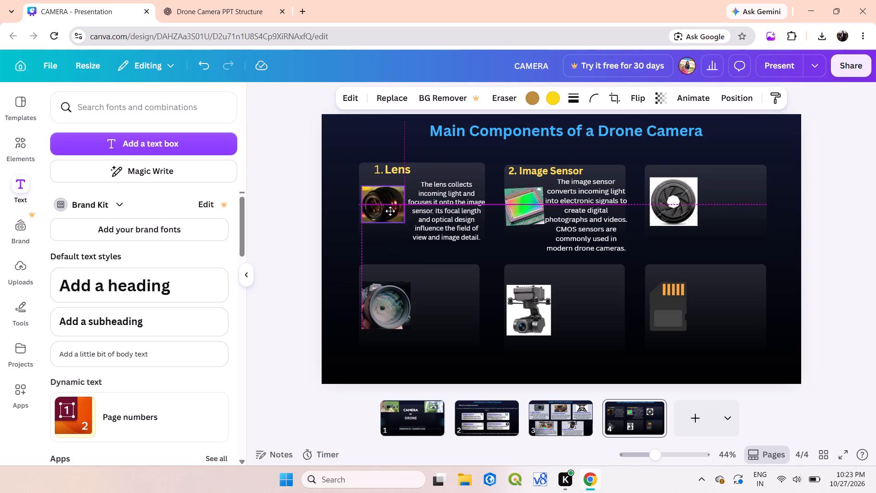
pyautogui.moveTo(390, 211); pyautogui.dragTo(390, 212)
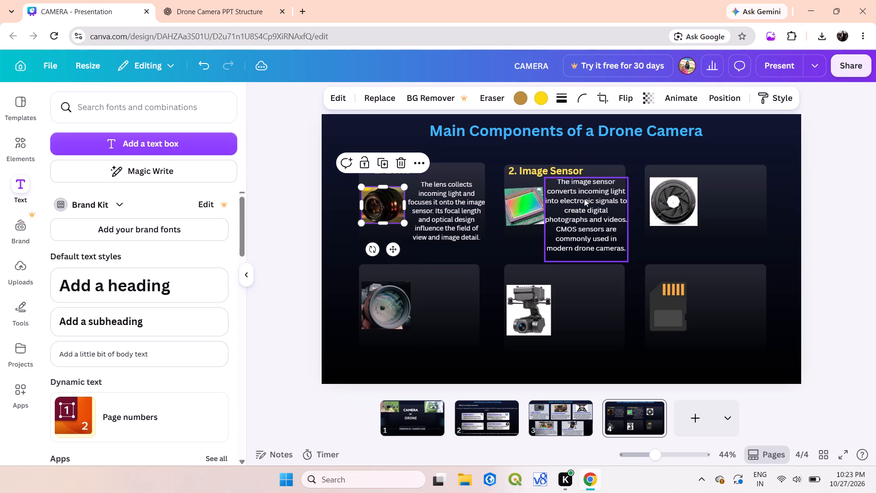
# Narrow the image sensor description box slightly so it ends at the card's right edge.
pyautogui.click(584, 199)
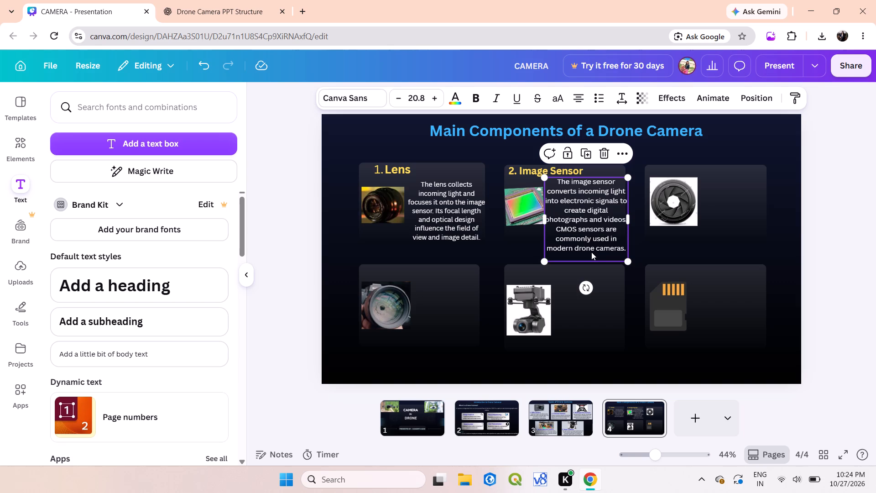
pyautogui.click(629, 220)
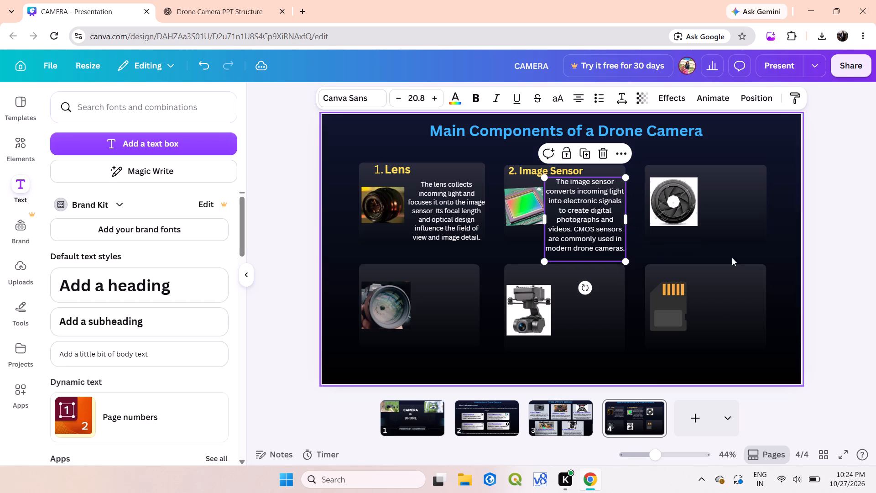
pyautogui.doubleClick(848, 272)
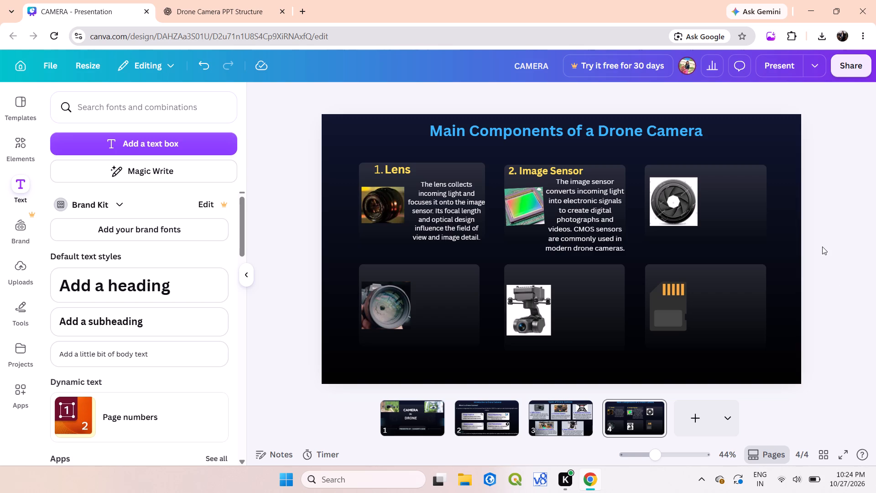
# Increase the lens description's text size to 20.1 and move it up slightly within its card.
pyautogui.click(464, 216)
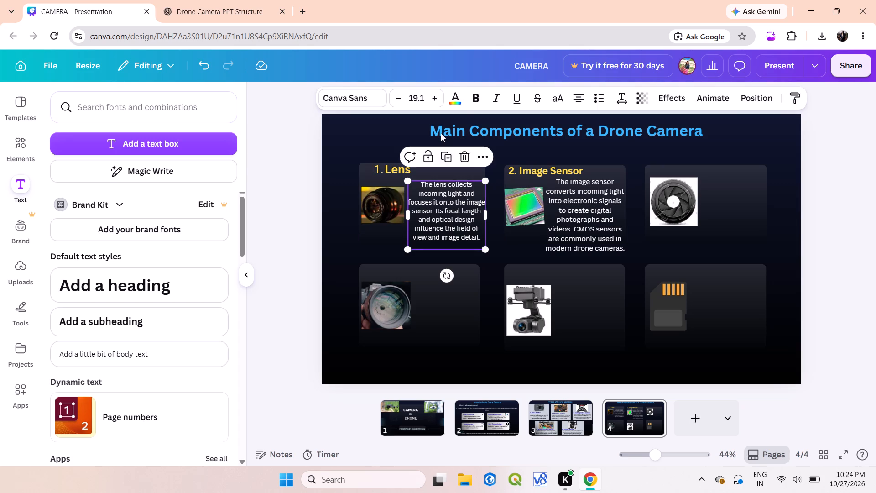
pyautogui.click(432, 98)
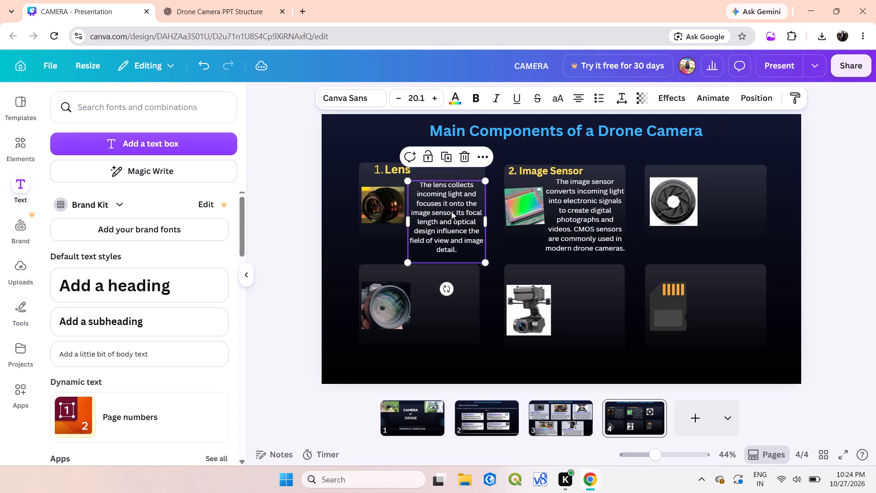
pyautogui.moveTo(451, 211); pyautogui.dragTo(451, 204)
pyautogui.click(294, 231)
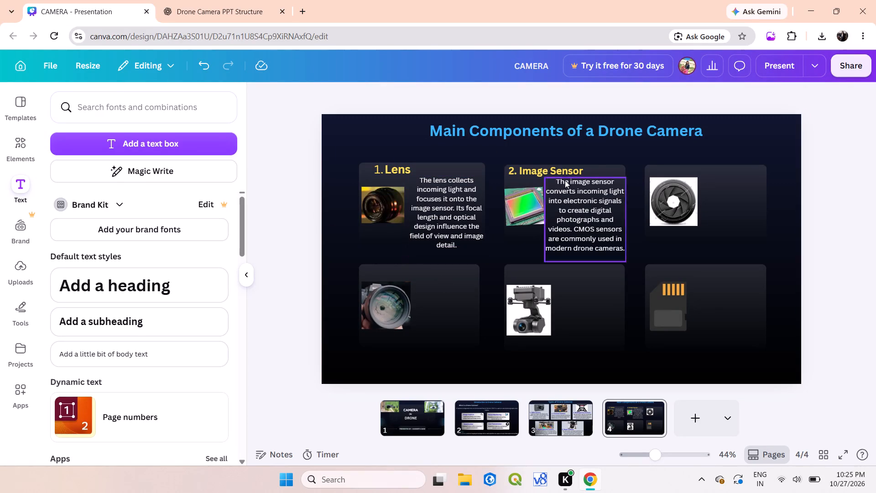
# Extend the image sensor card slightly to the right and widen its description box to the card's new edge.
pyautogui.click(597, 167)
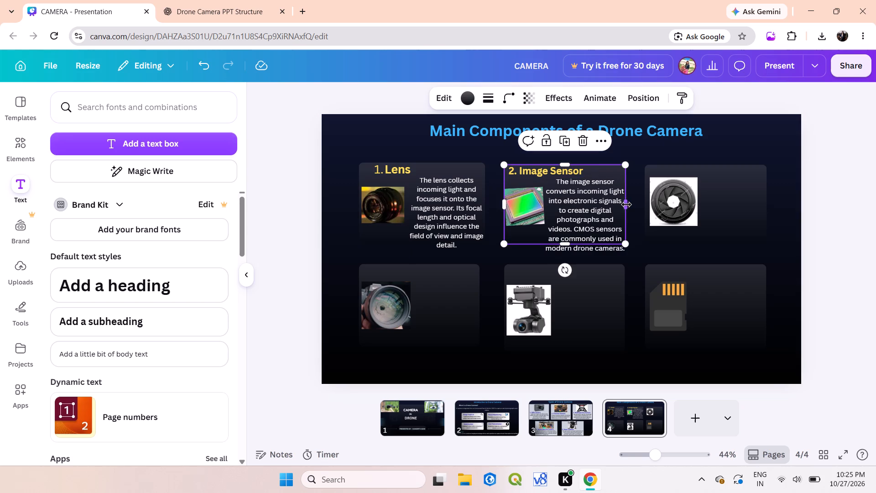
pyautogui.moveTo(626, 205); pyautogui.dragTo(632, 205)
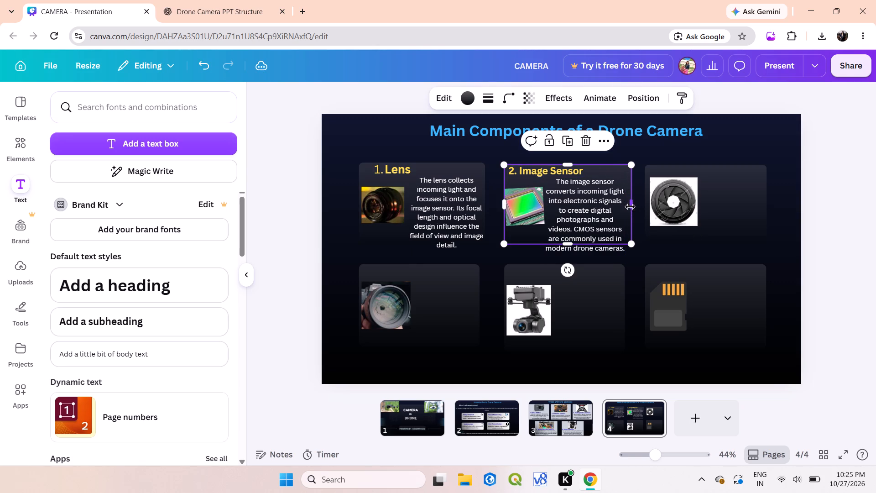
pyautogui.click(607, 218)
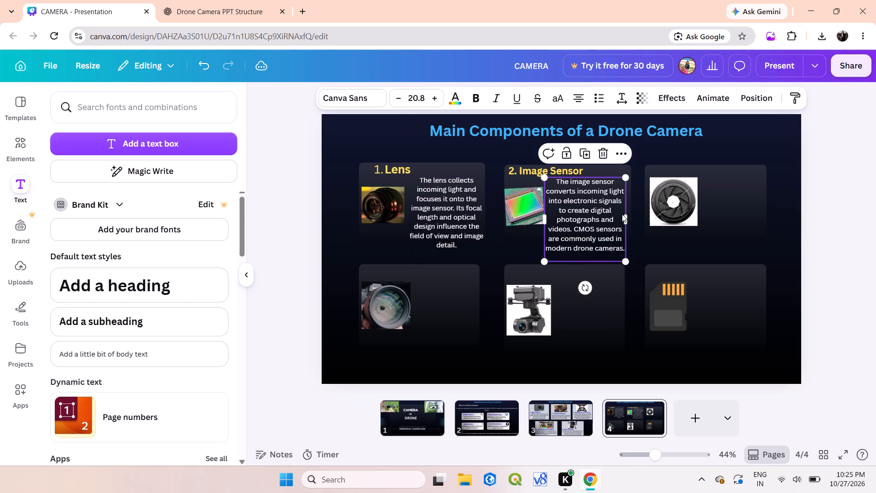
pyautogui.click(629, 219)
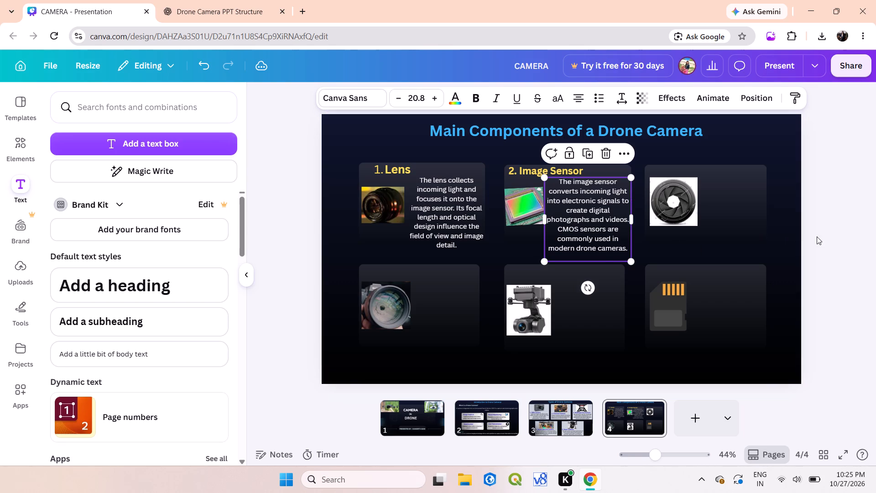
pyautogui.click(851, 238)
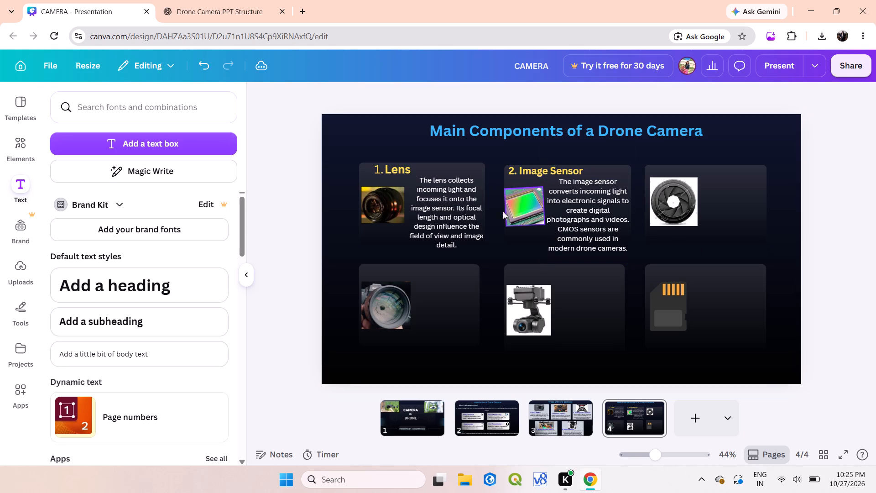
# Increase the lens description's text size to 21.1 and move it up beside the "1. Lens" heading.
pyautogui.click(460, 209)
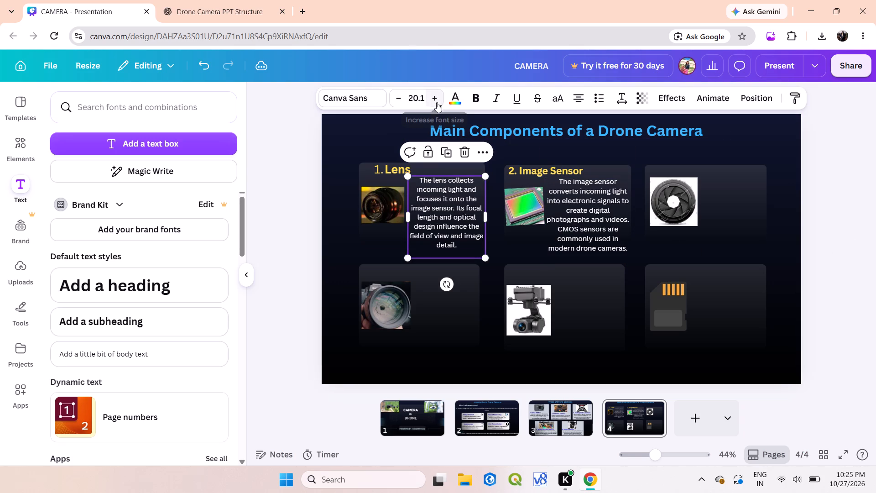
pyautogui.click(436, 102)
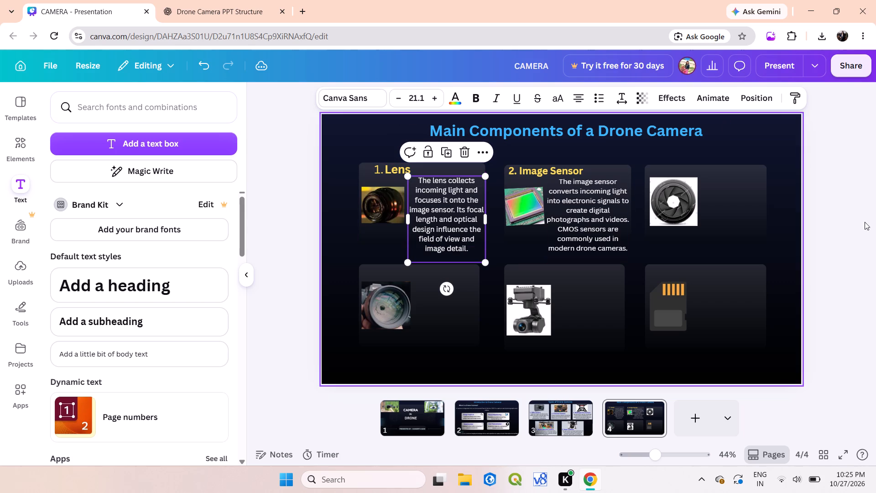
pyautogui.click(849, 223)
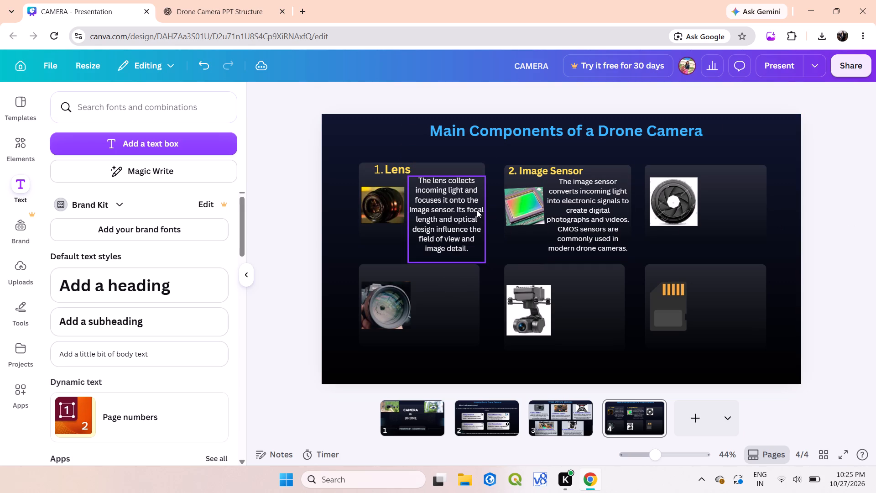
pyautogui.click(473, 209)
pyautogui.click(464, 207)
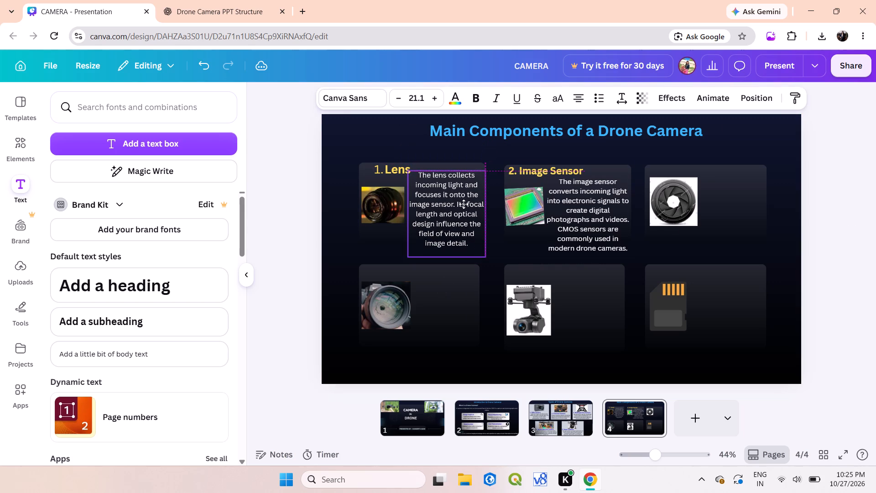
pyautogui.click(861, 241)
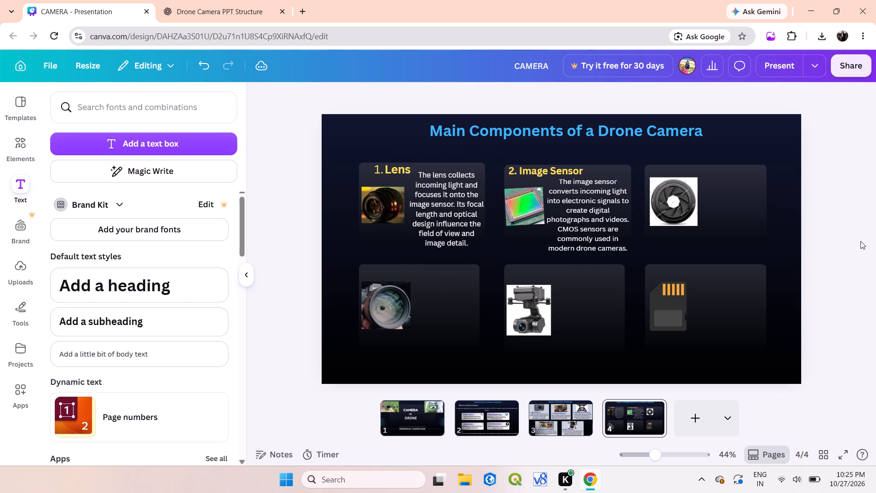
# Nudge the image sensor description slightly to the right and increase its text size to 21.8.
pyautogui.click(604, 220)
pyautogui.click(604, 220)
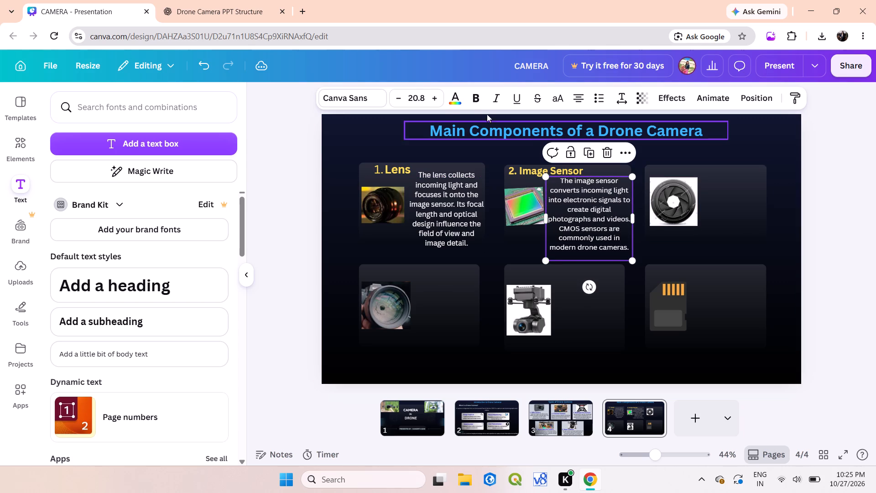
pyautogui.moveTo(432, 99); pyautogui.dragTo(438, 104)
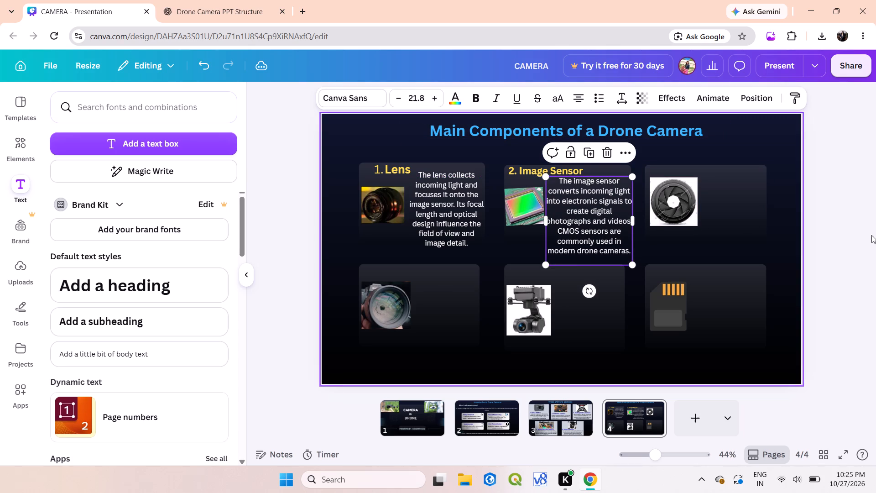
pyautogui.click(857, 236)
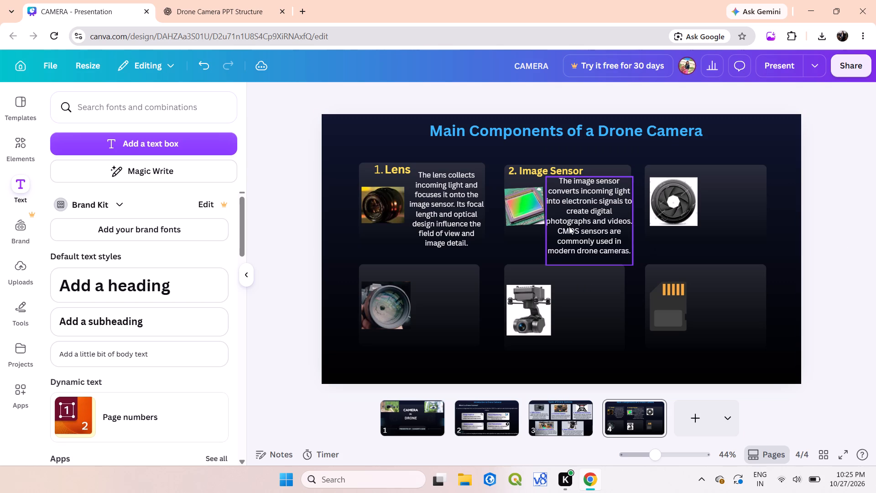
# Shrink the shutter photo in the third card slightly and move it down against the card's left edge.
pyautogui.click(681, 194)
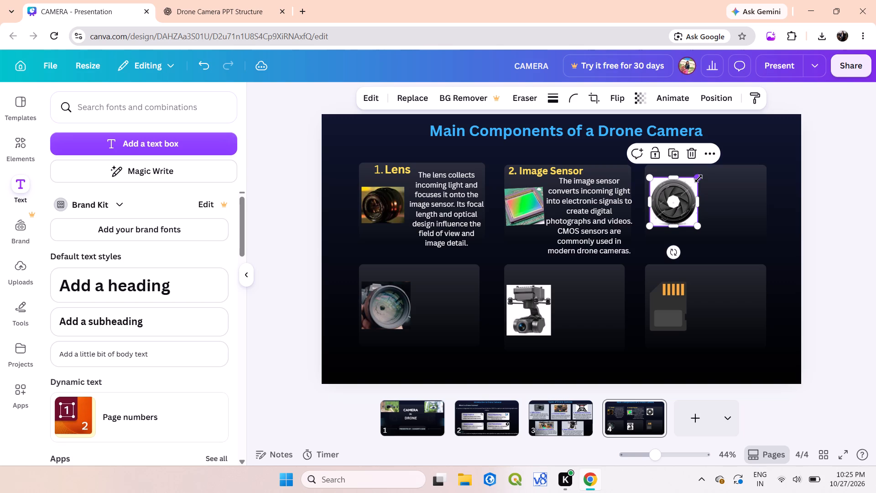
pyautogui.moveTo(699, 178); pyautogui.dragTo(697, 183)
pyautogui.click(671, 198)
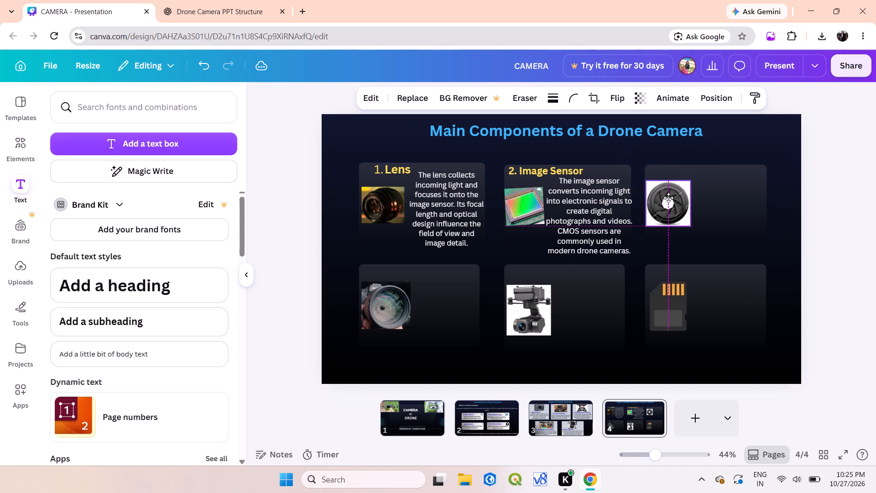
pyautogui.moveTo(668, 198); pyautogui.dragTo(669, 203)
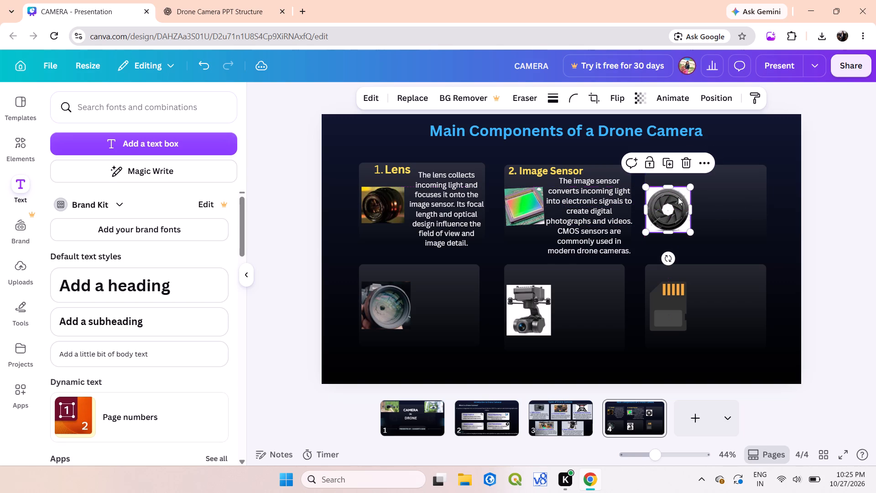
pyautogui.click(835, 219)
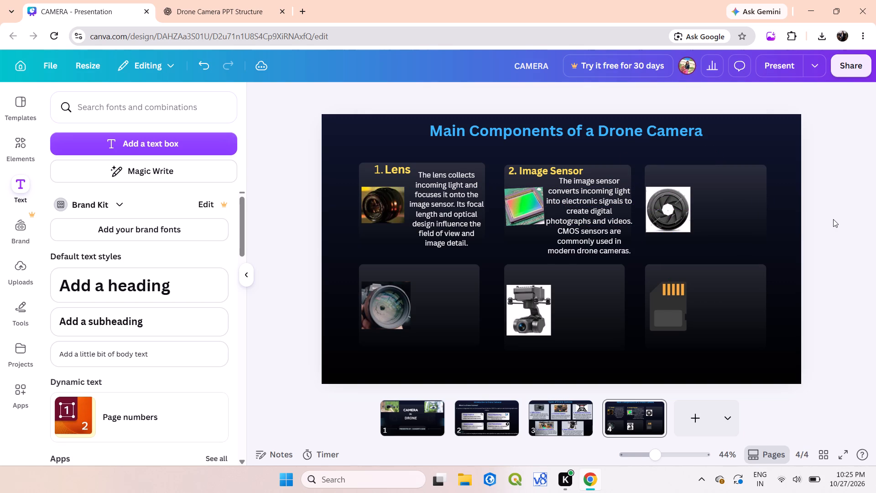
pyautogui.click(540, 171)
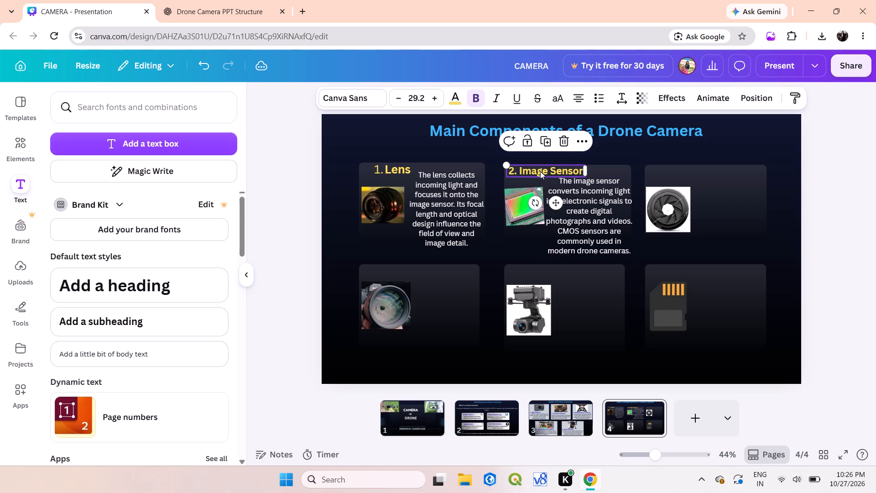
pyautogui.click(407, 173)
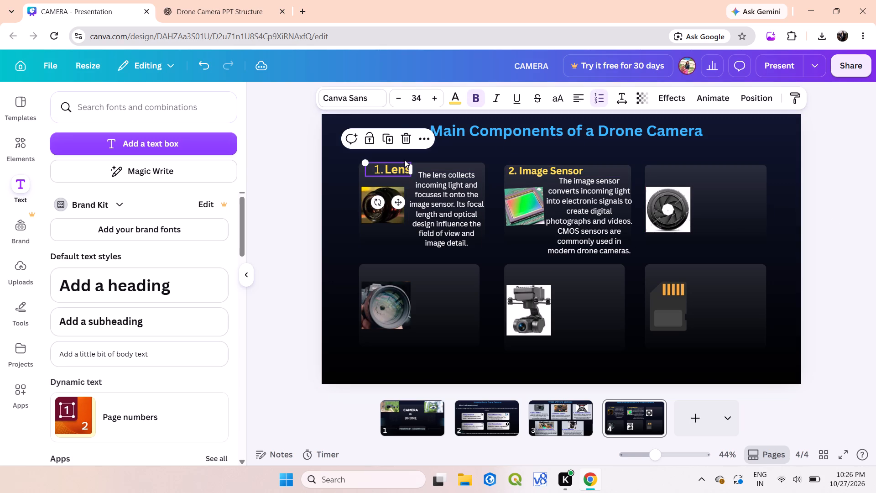
pyautogui.click(394, 100)
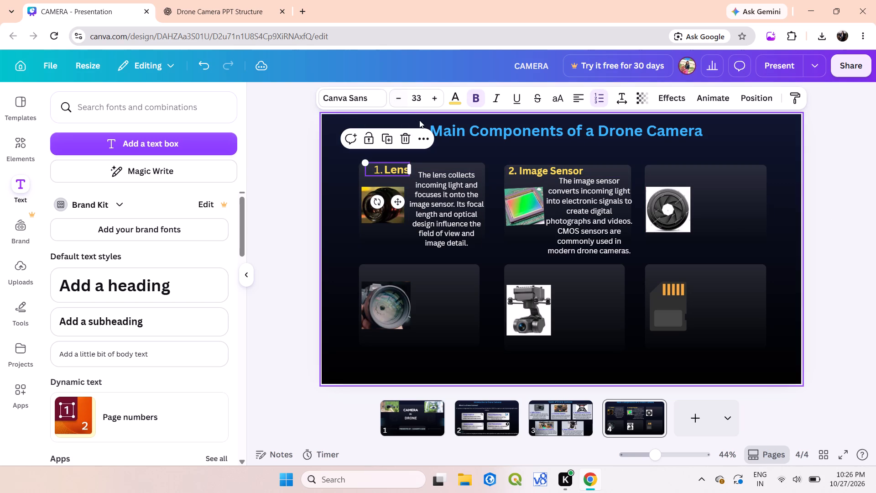
pyautogui.click(849, 215)
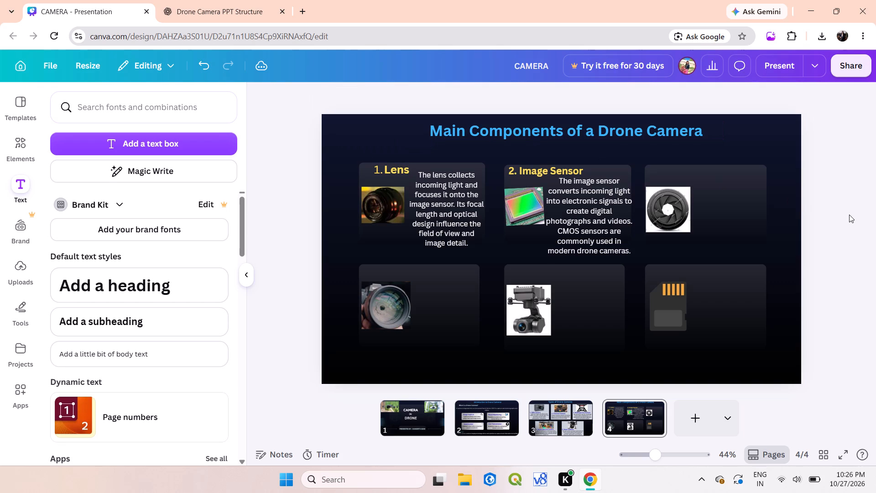
pyautogui.click(400, 171)
pyautogui.click(400, 171)
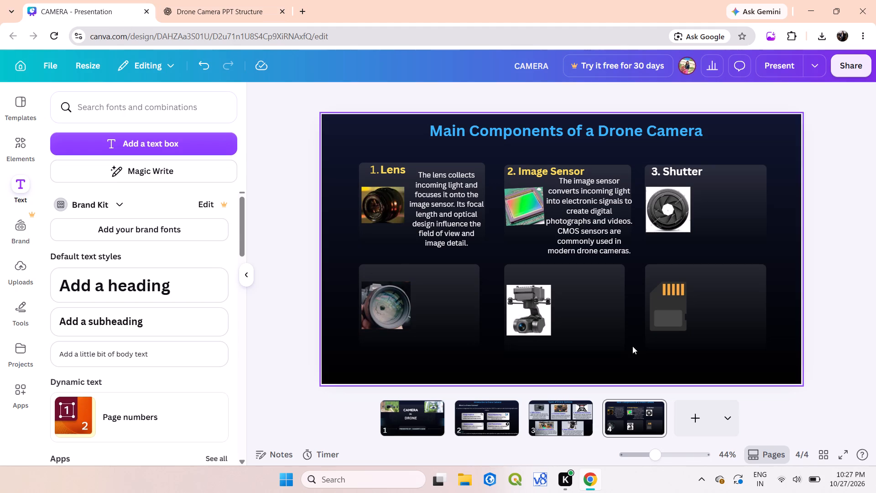
pyautogui.click(104, 351)
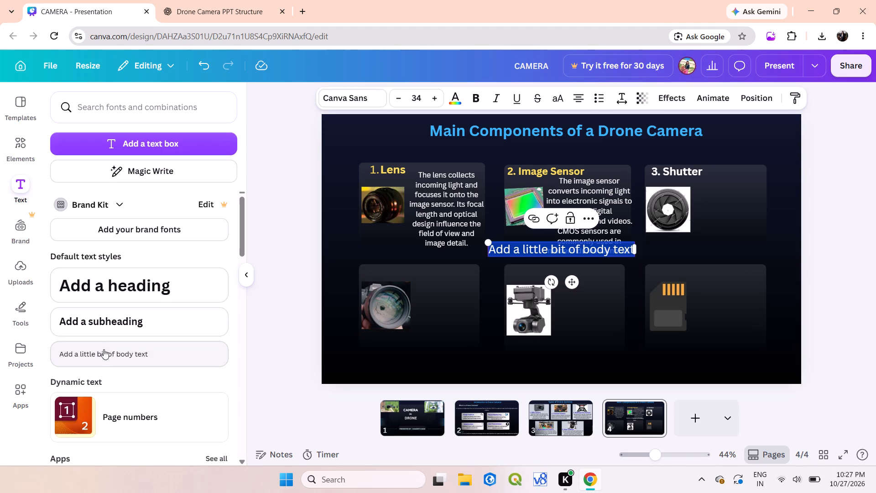
pyautogui.hotkey('ctrl', 'v')
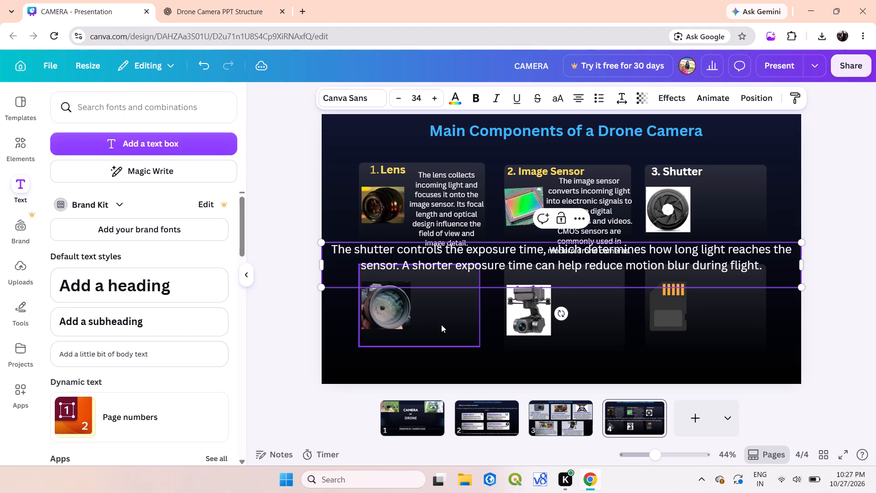
# Narrow the shutter description text box to roughly a card's width so its text wraps over eight lines.
pyautogui.moveTo(802, 266); pyautogui.dragTo(533, 269)
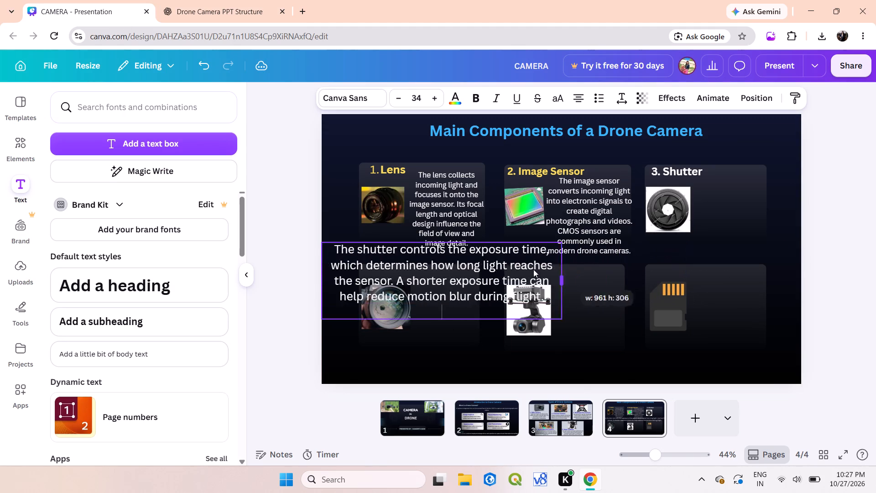
pyautogui.moveTo(533, 269); pyautogui.dragTo(451, 273)
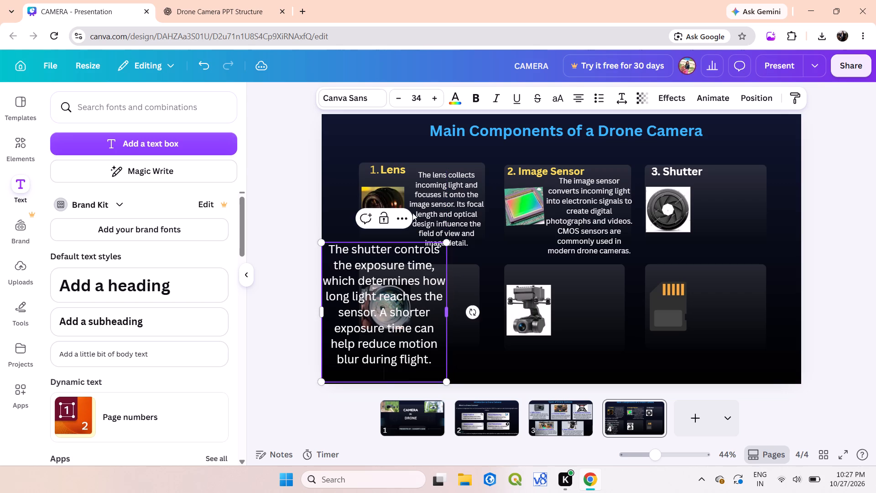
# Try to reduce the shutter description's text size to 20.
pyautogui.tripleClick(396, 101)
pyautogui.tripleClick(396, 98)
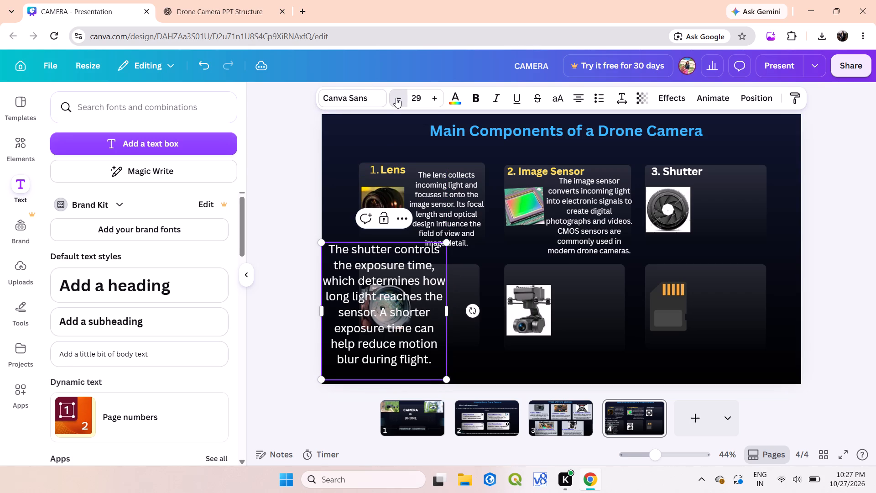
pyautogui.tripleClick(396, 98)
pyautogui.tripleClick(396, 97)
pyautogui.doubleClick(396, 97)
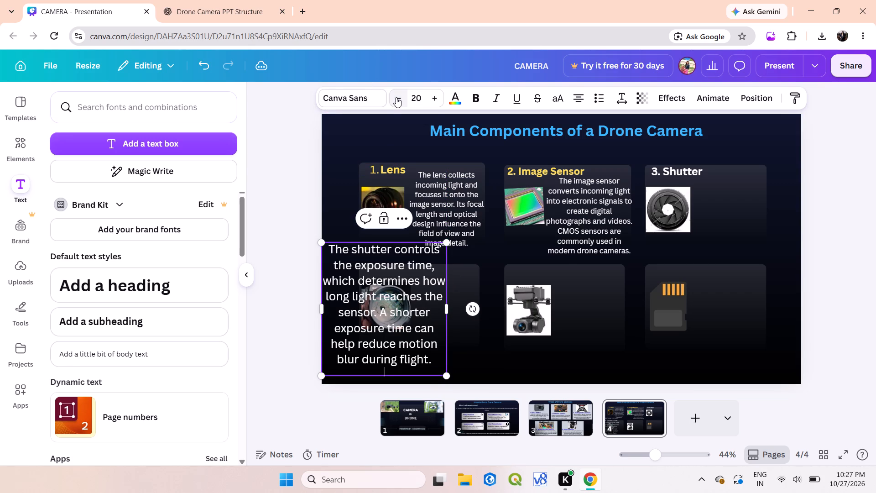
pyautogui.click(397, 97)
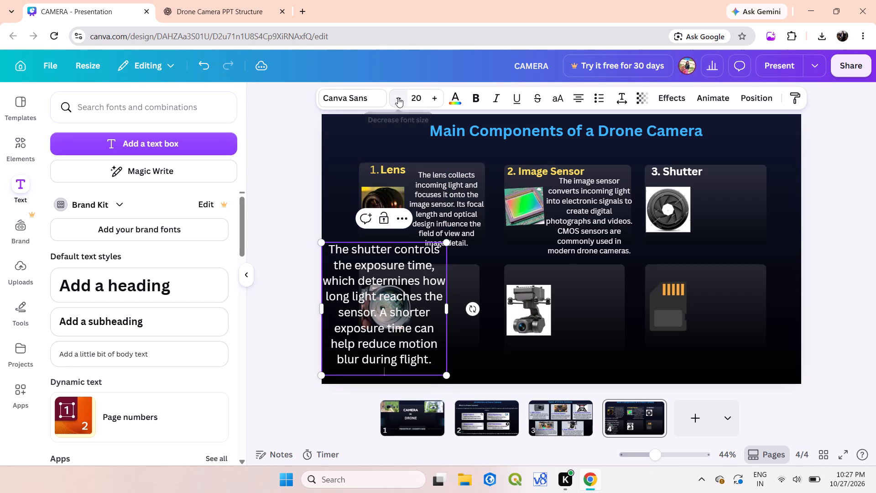
# Move the shutter description onto the Shutter card and scale it down to fit beside the shutter photo, below the heading.
pyautogui.moveTo(396, 311); pyautogui.dragTo(484, 291)
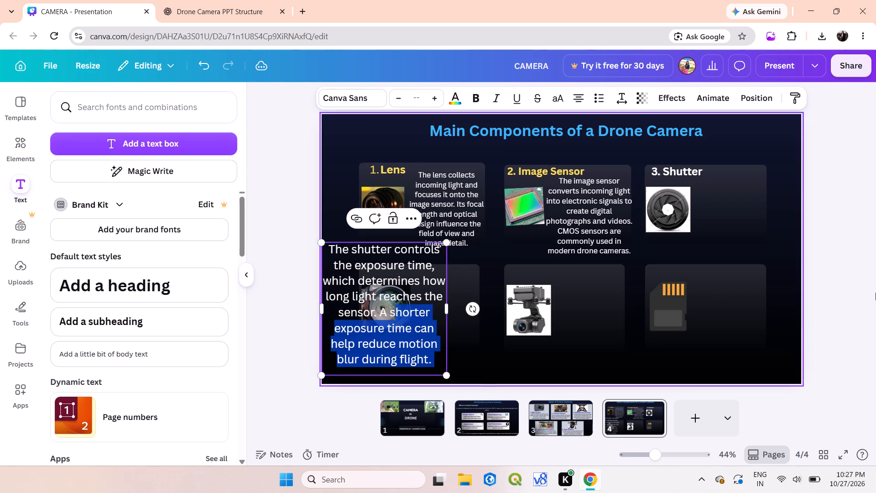
pyautogui.click(875, 293)
pyautogui.moveTo(413, 324); pyautogui.dragTo(573, 288)
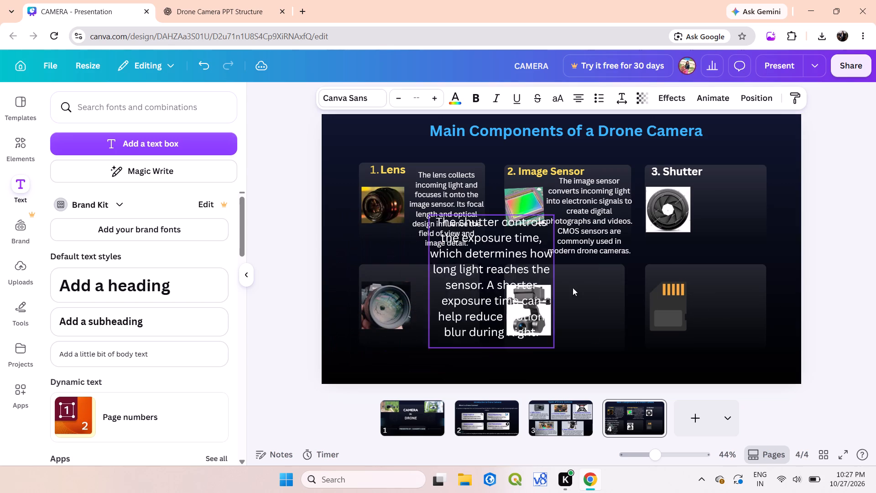
pyautogui.moveTo(573, 288); pyautogui.dragTo(762, 246)
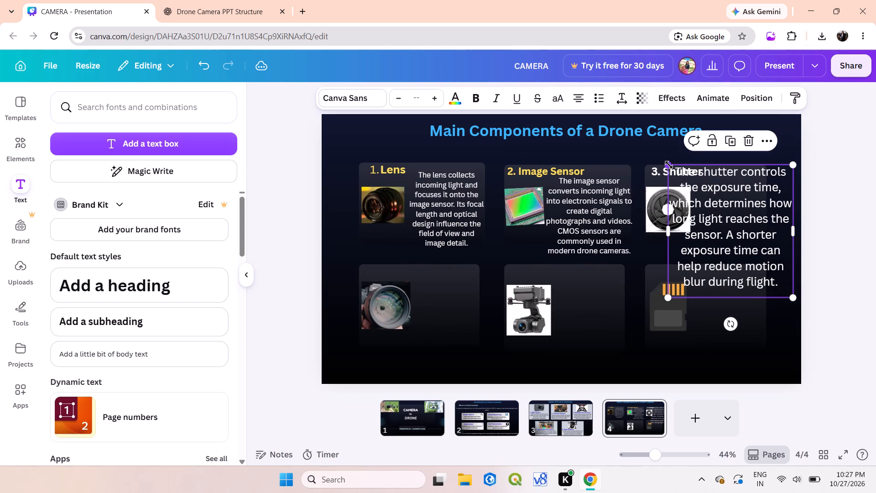
pyautogui.moveTo(669, 164); pyautogui.dragTo(708, 220)
pyautogui.moveTo(749, 258); pyautogui.dragTo(739, 244)
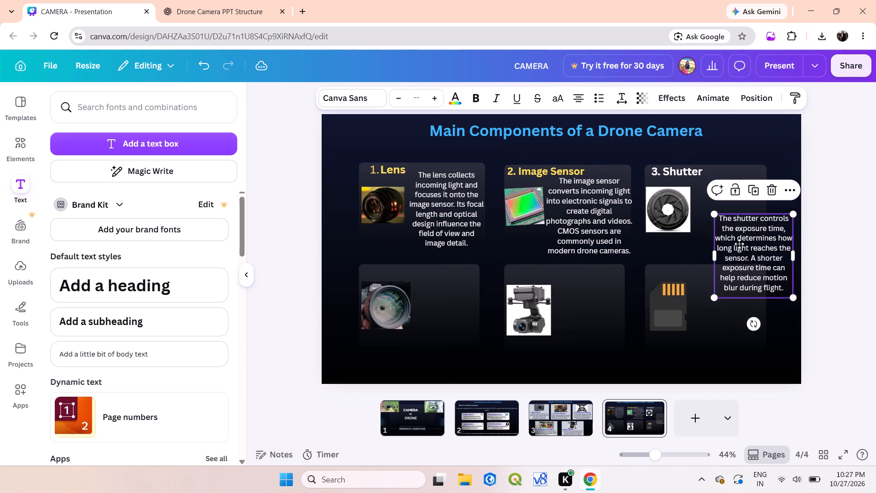
pyautogui.moveTo(739, 244); pyautogui.dragTo(726, 223)
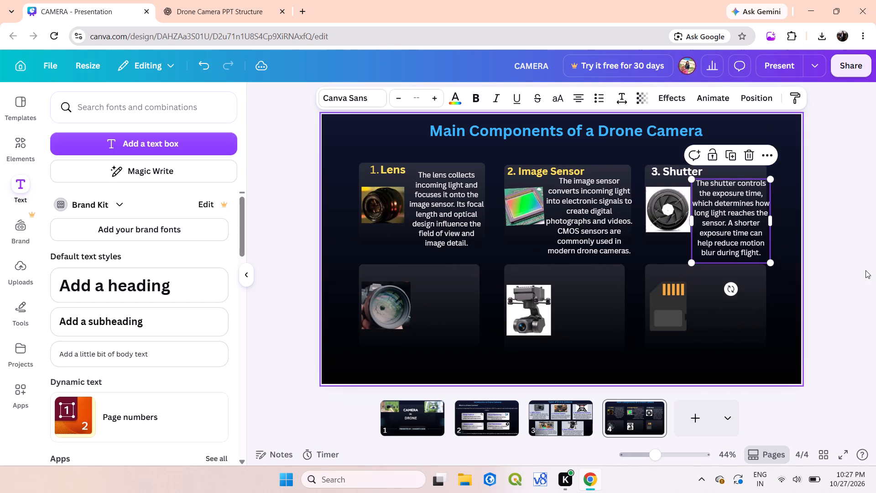
pyautogui.click(866, 270)
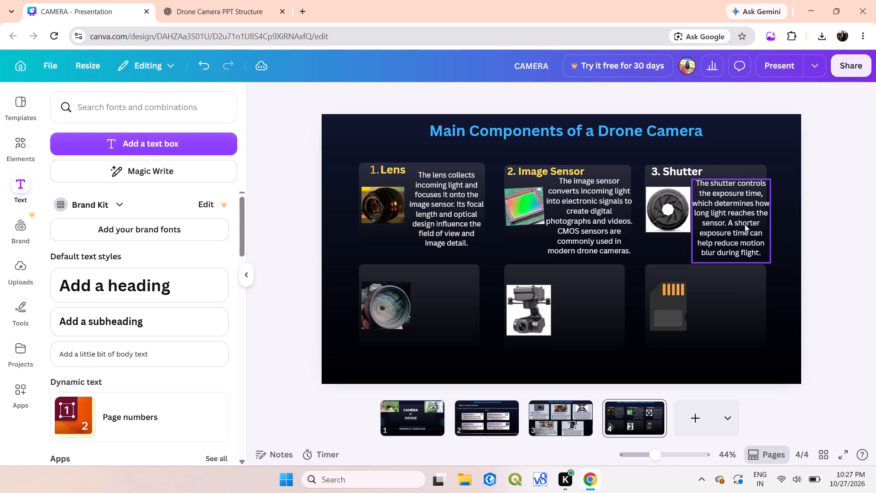
# Recolour the "3. Shutter" heading yellow to match the other card headings.
pyautogui.click(666, 173)
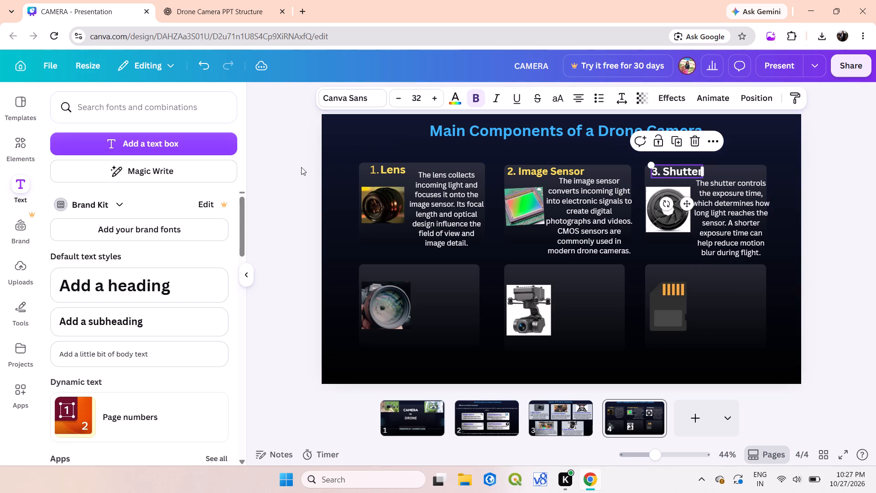
pyautogui.click(456, 100)
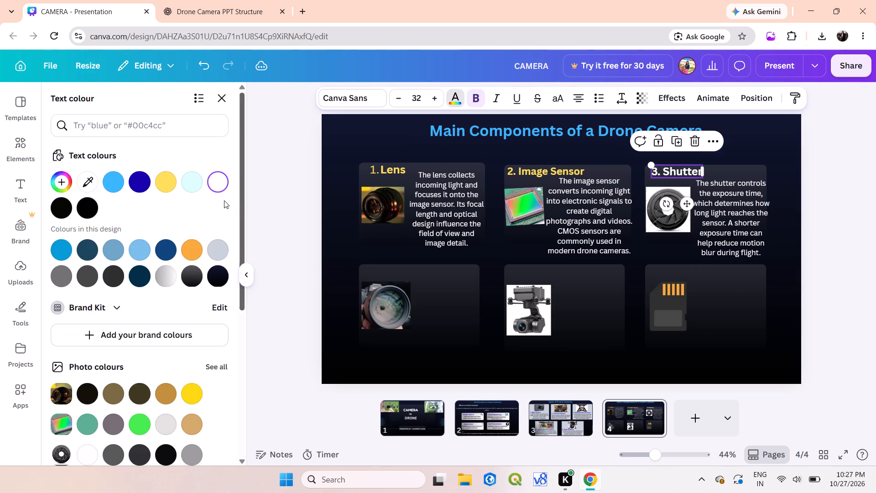
pyautogui.click(169, 185)
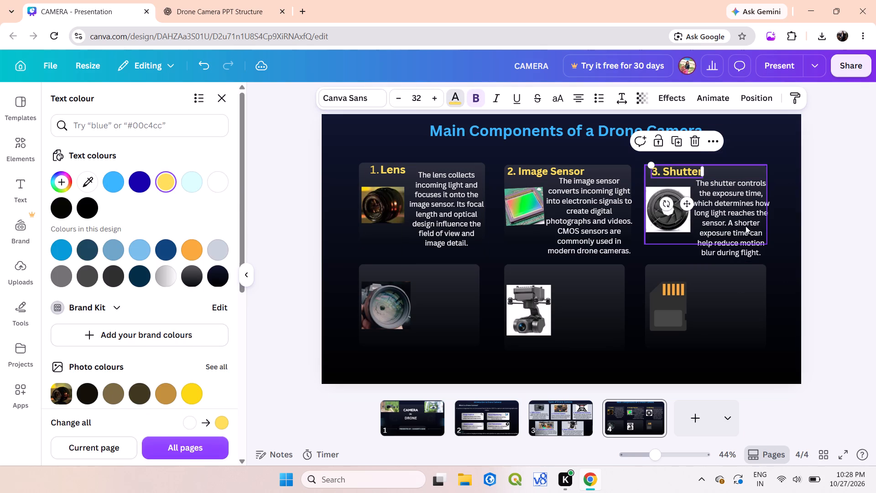
# Make the shutter, image sensor and lens descriptions bold.
pyautogui.click(746, 226)
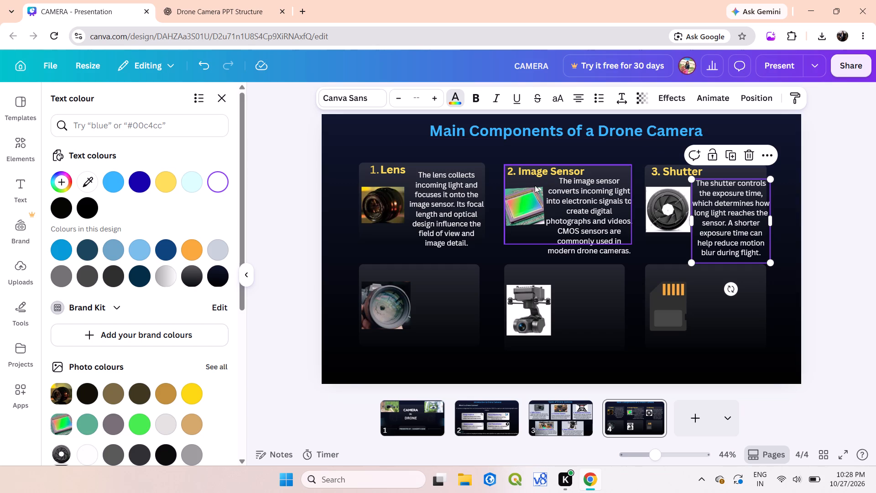
pyautogui.click(480, 101)
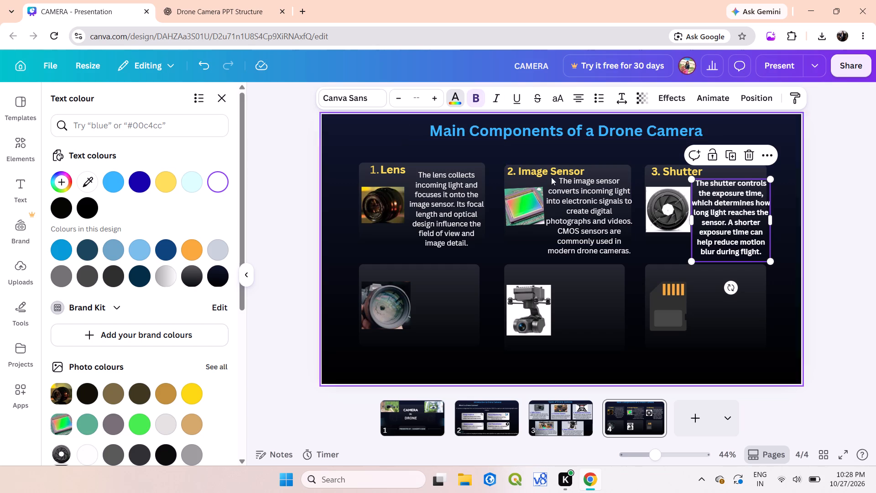
pyautogui.click(568, 199)
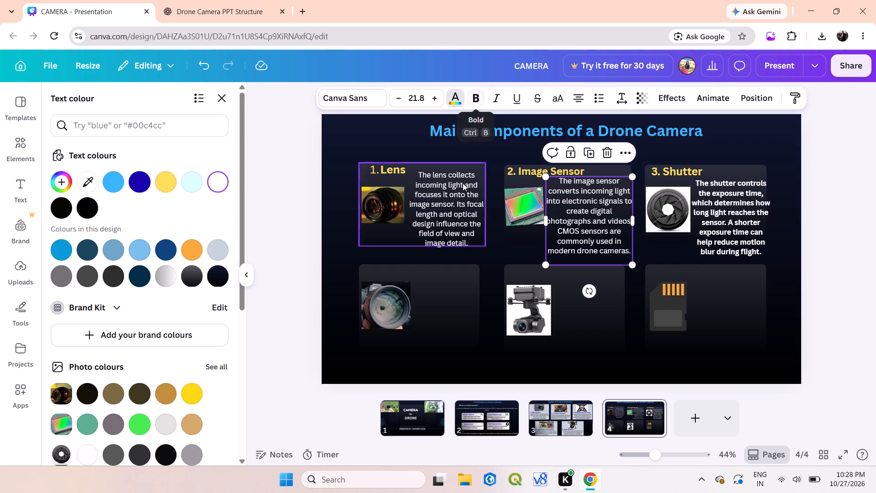
pyautogui.click(470, 205)
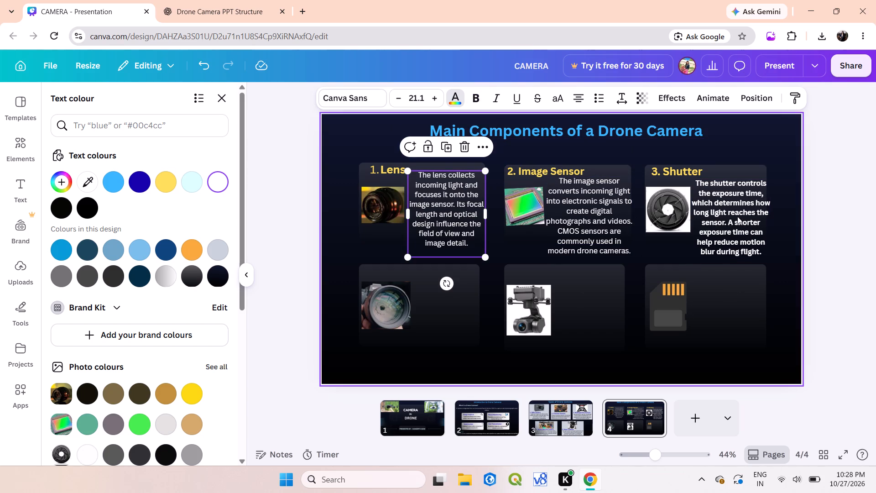
pyautogui.click(605, 225)
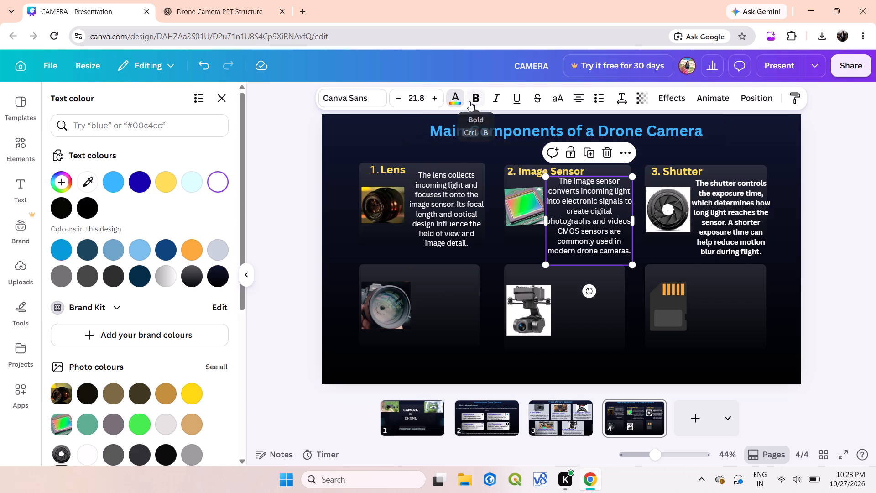
pyautogui.click(469, 101)
pyautogui.click(468, 204)
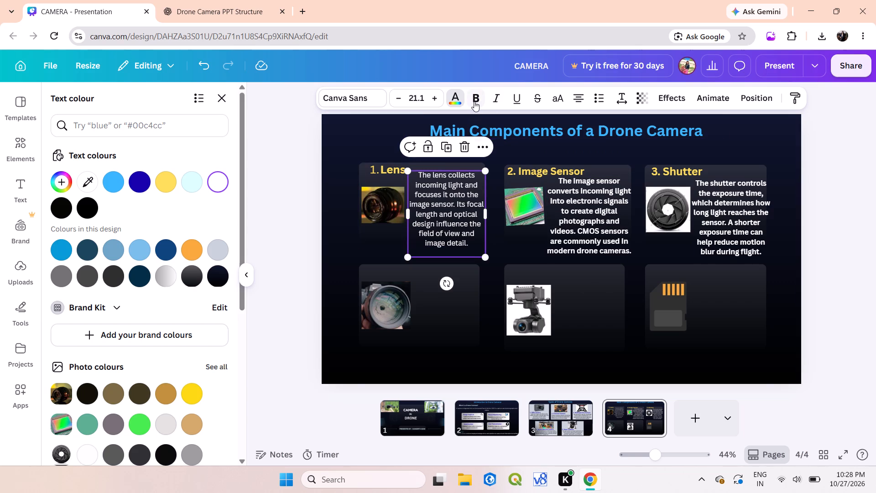
pyautogui.click(473, 101)
pyautogui.click(838, 207)
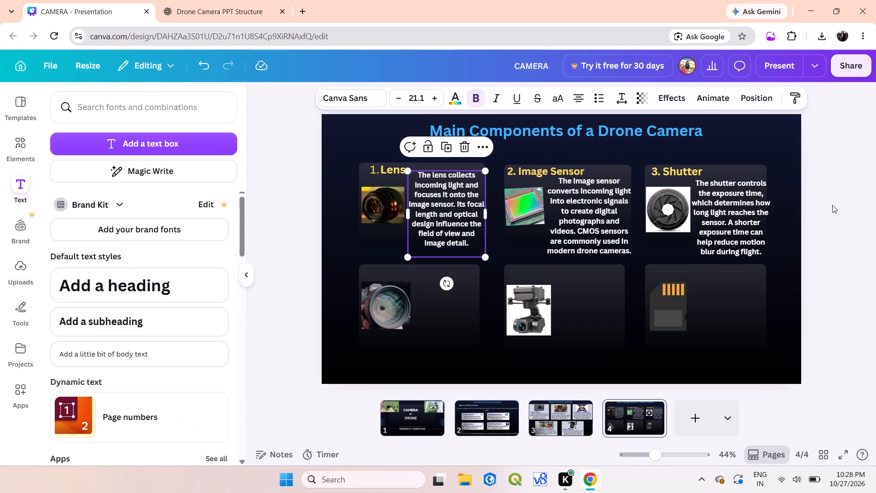
# Widen the Shutter card's background shape to the right, to a width of about 519, so it spans the description.
pyautogui.click(761, 173)
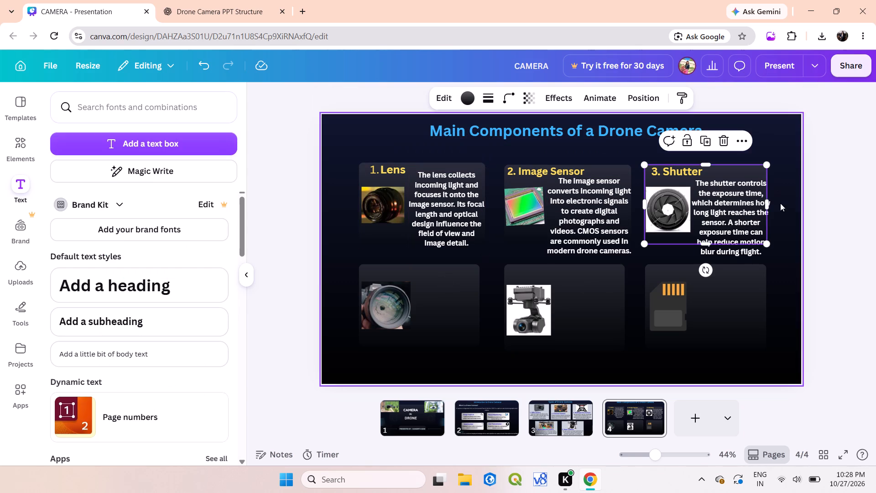
pyautogui.moveTo(767, 206); pyautogui.dragTo(775, 208)
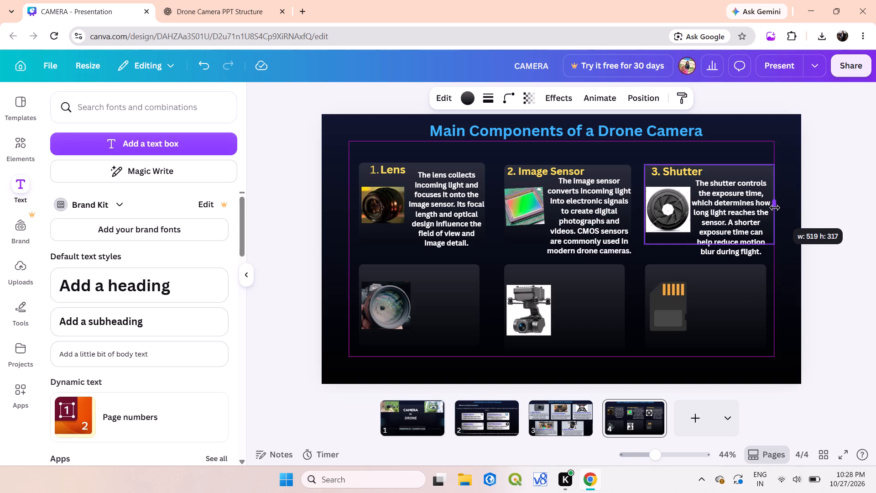
pyautogui.moveTo(775, 208); pyautogui.dragTo(775, 208)
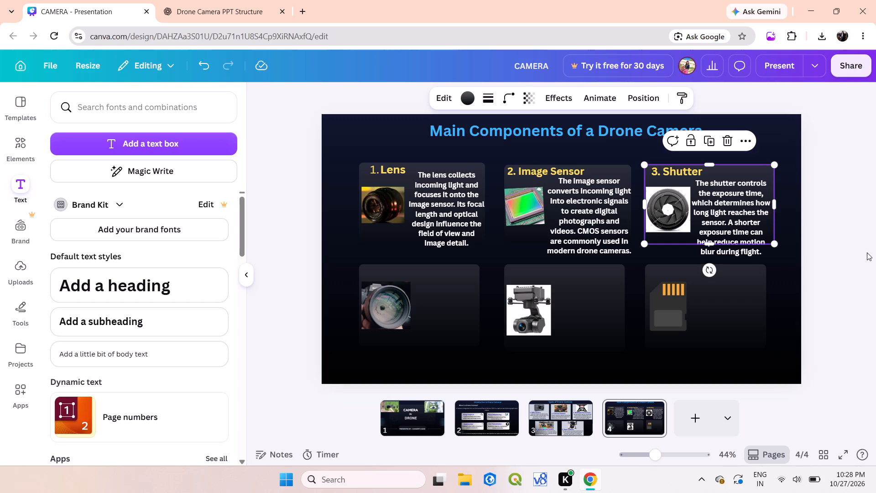
pyautogui.click(867, 252)
# Nudge the shutter description slightly right and up within the widened Shutter card.
pyautogui.click(735, 223)
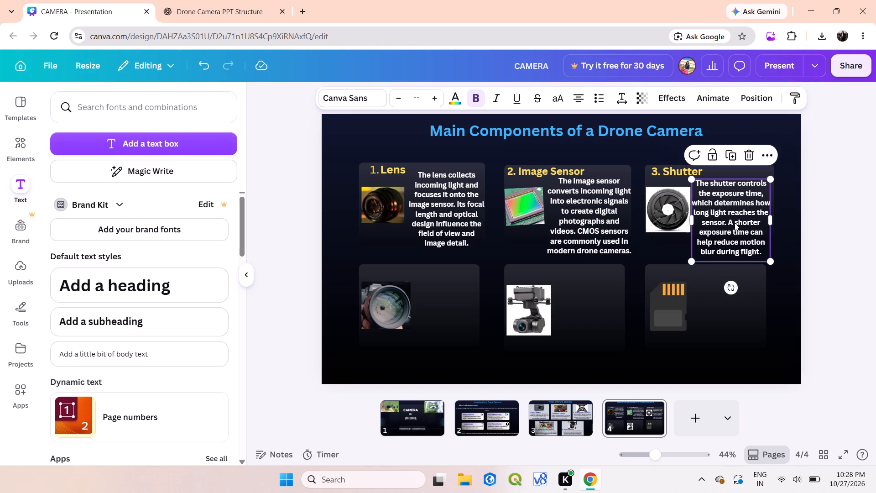
pyautogui.click(735, 222)
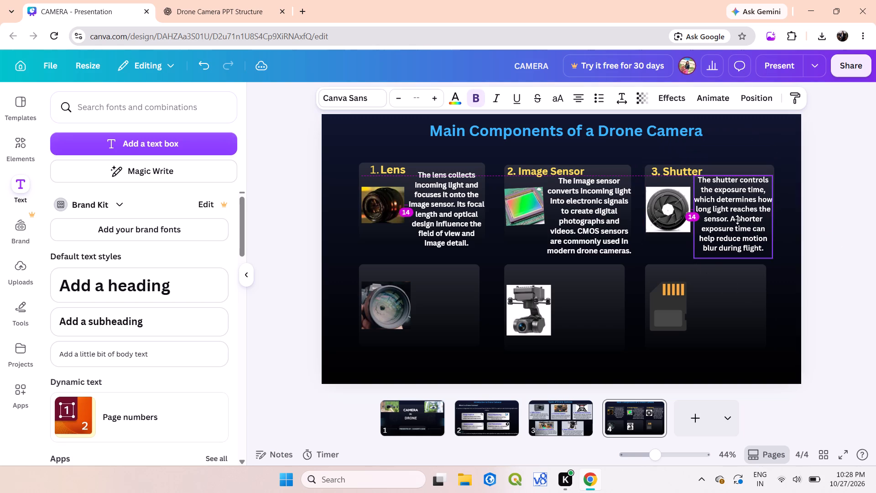
pyautogui.click(818, 233)
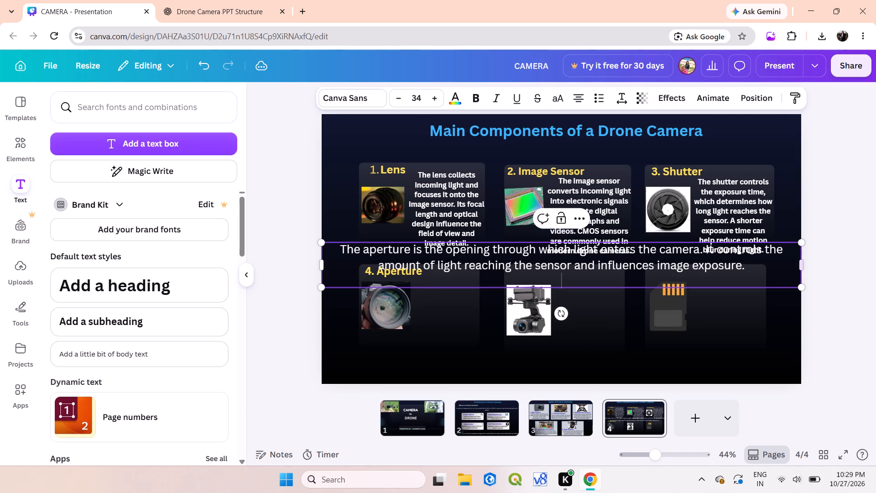
# Narrow the aperture description's text box so it wraps into a column, and scale the text down.
pyautogui.moveTo(803, 266); pyautogui.dragTo(614, 267)
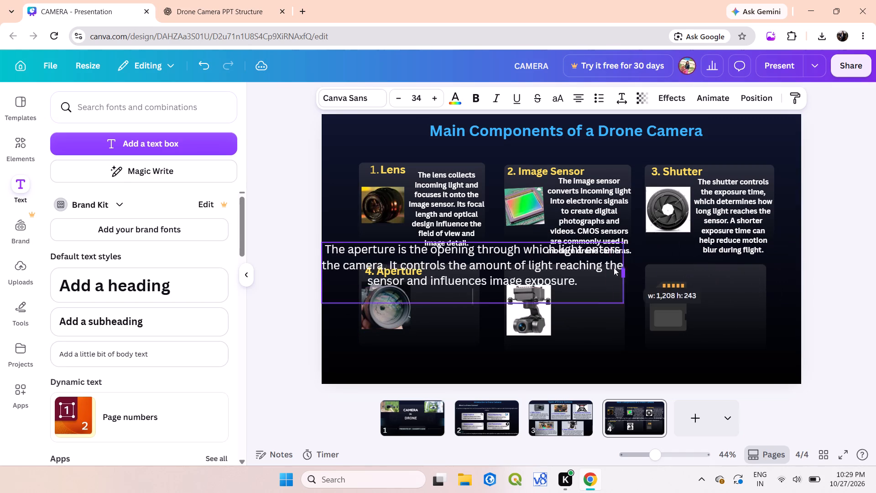
pyautogui.moveTo(614, 267); pyautogui.dragTo(447, 271)
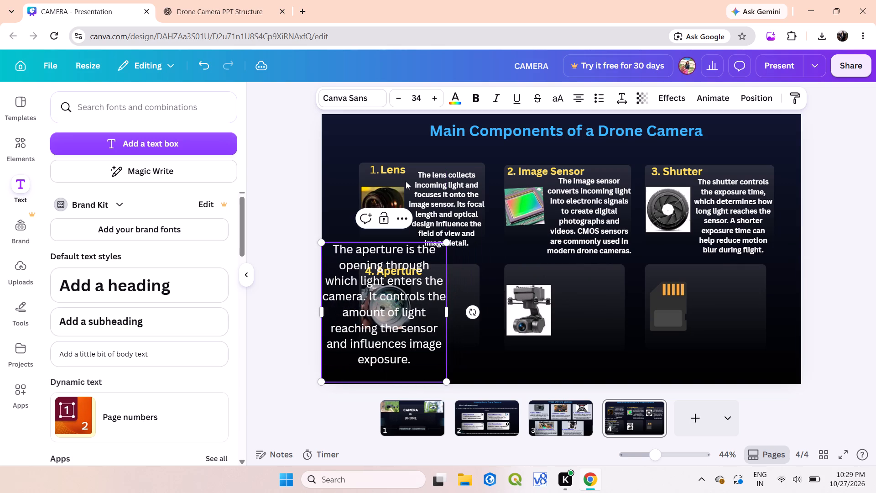
pyautogui.tripleClick(397, 101)
pyautogui.click(397, 100)
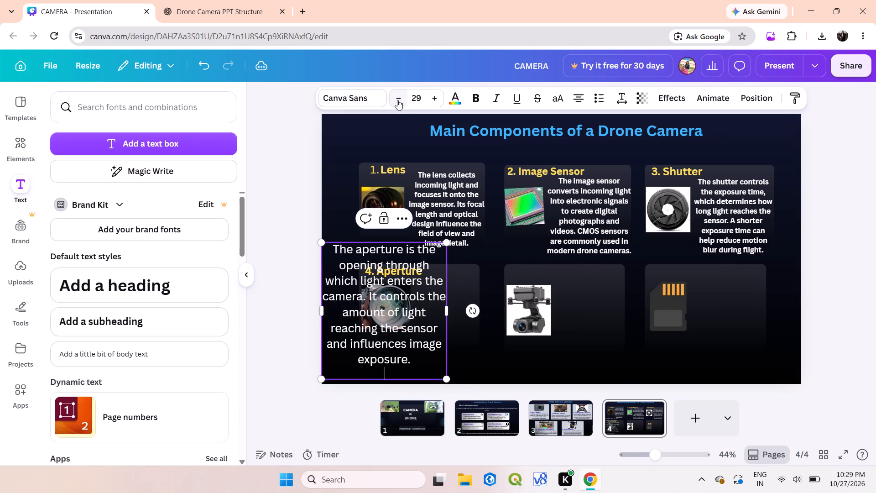
pyautogui.tripleClick(434, 102)
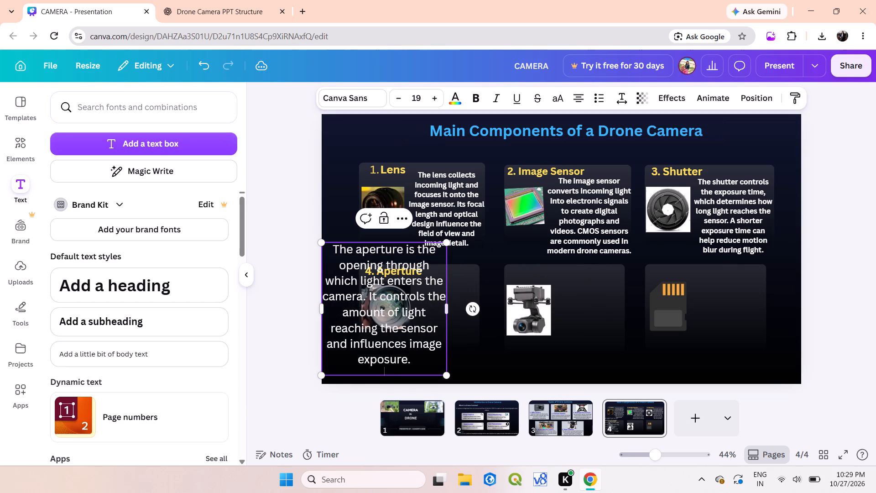
pyautogui.moveTo(445, 241); pyautogui.dragTo(433, 275)
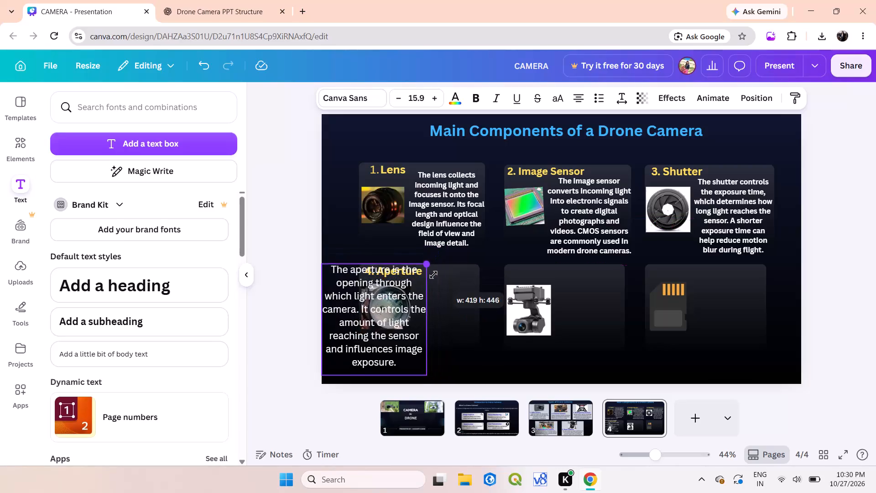
pyautogui.moveTo(433, 275); pyautogui.dragTo(430, 290)
# Place the aperture description beside the aperture photo, scaling it down further to align with the lens description above.
pyautogui.moveTo(365, 334); pyautogui.dragTo(366, 334)
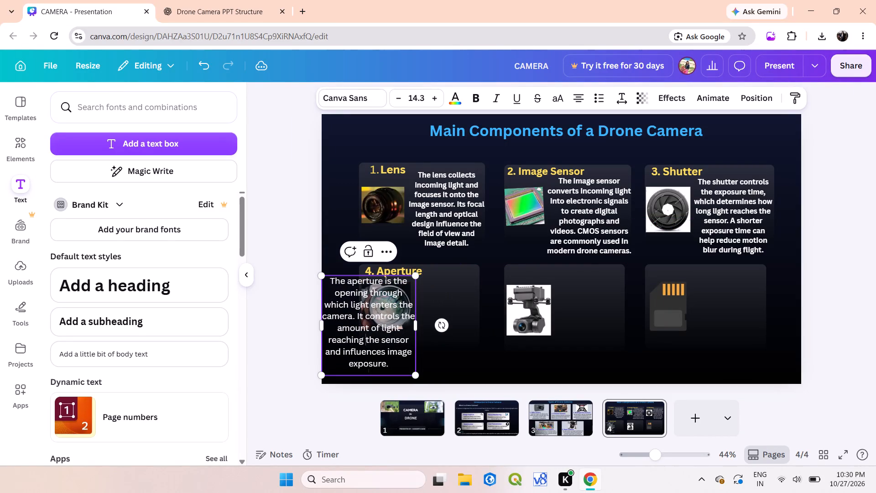
pyautogui.moveTo(366, 334); pyautogui.dragTo(431, 322)
pyautogui.click(278, 351)
pyautogui.moveTo(360, 330); pyautogui.dragTo(449, 325)
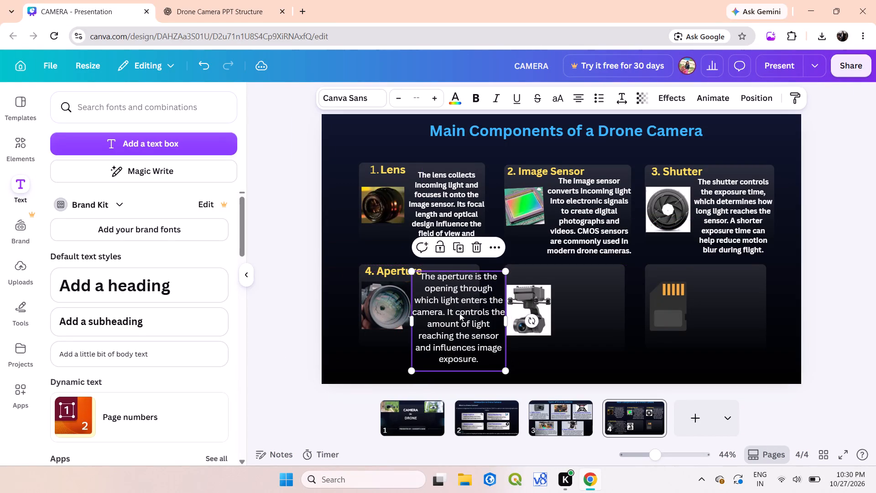
pyautogui.moveTo(505, 273); pyautogui.dragTo(485, 284)
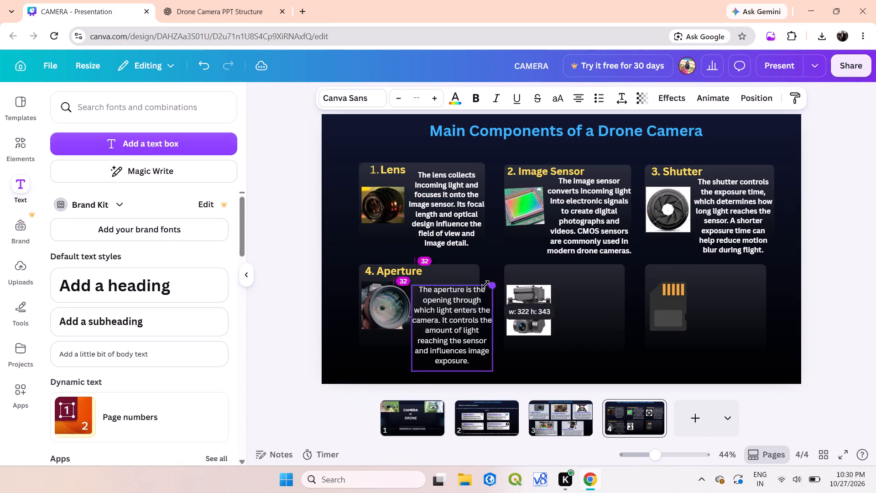
pyautogui.moveTo(485, 284); pyautogui.dragTo(485, 288)
pyautogui.moveTo(458, 324); pyautogui.dragTo(454, 315)
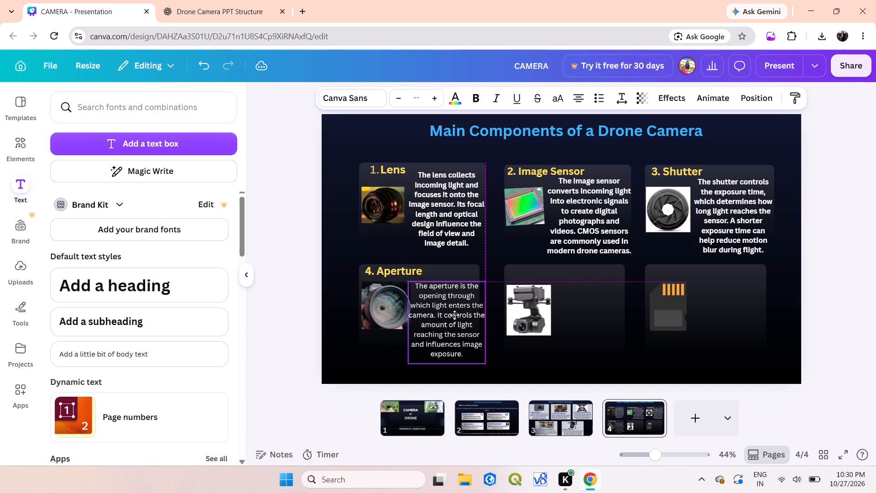
pyautogui.moveTo(454, 315); pyautogui.dragTo(454, 313)
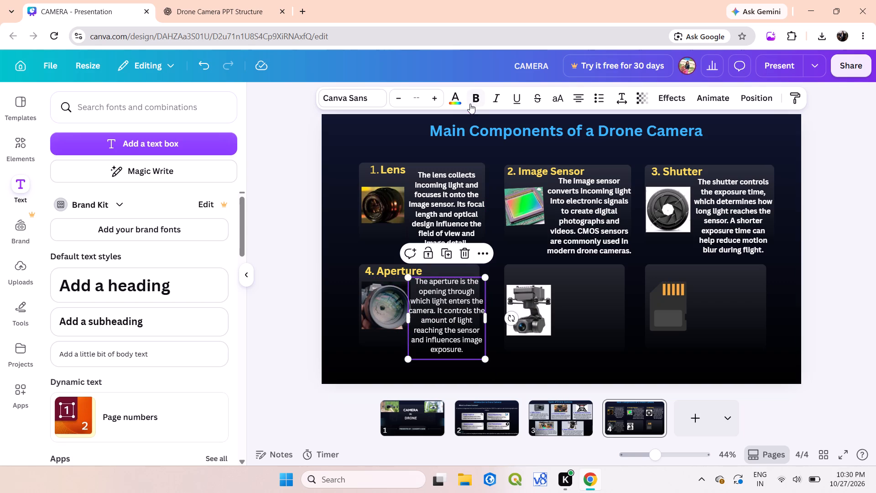
# Make the aperture description bold.
pyautogui.click(469, 103)
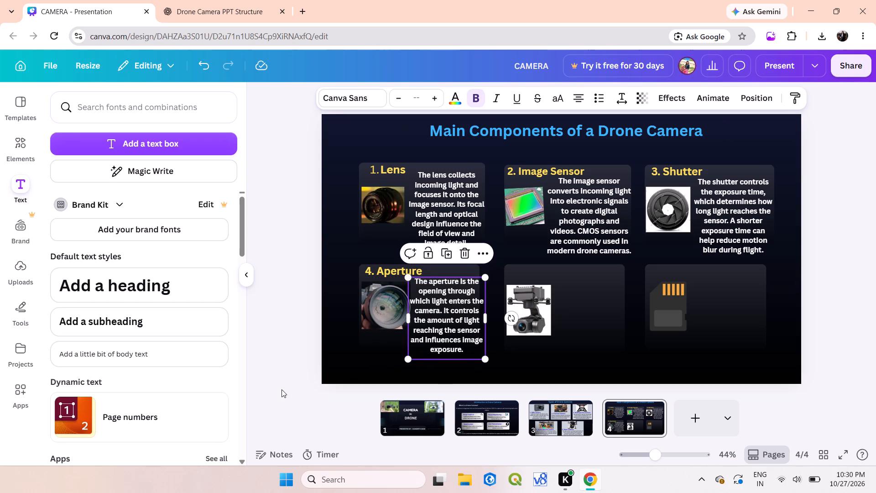
pyautogui.click(294, 388)
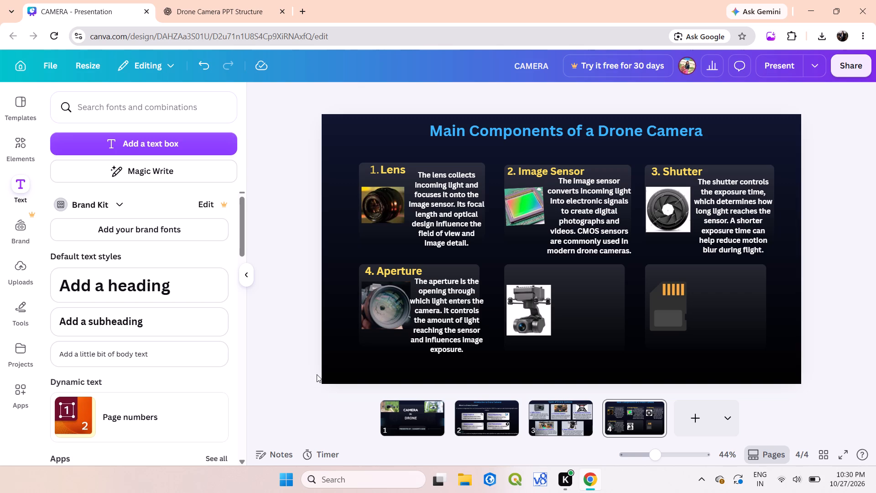
# Widen the Aperture card's background shape to the right, to a width of about 510, so it spans the description.
pyautogui.click(443, 266)
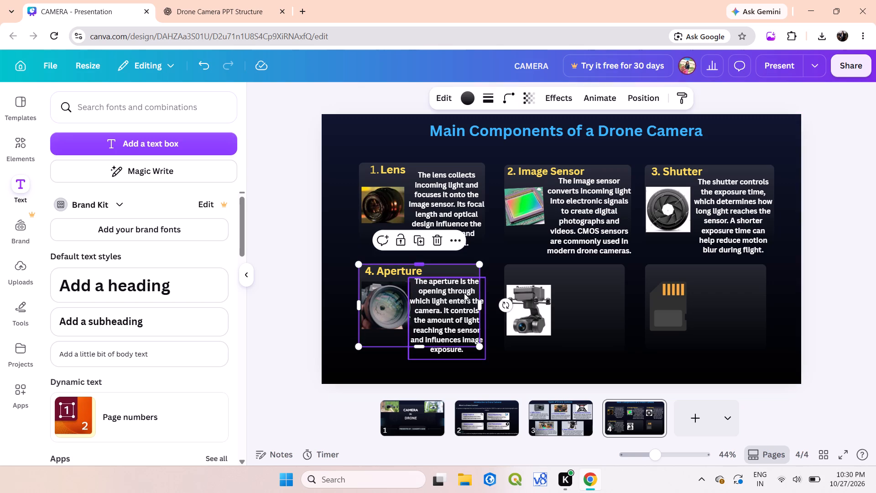
pyautogui.moveTo(478, 306); pyautogui.dragTo(484, 308)
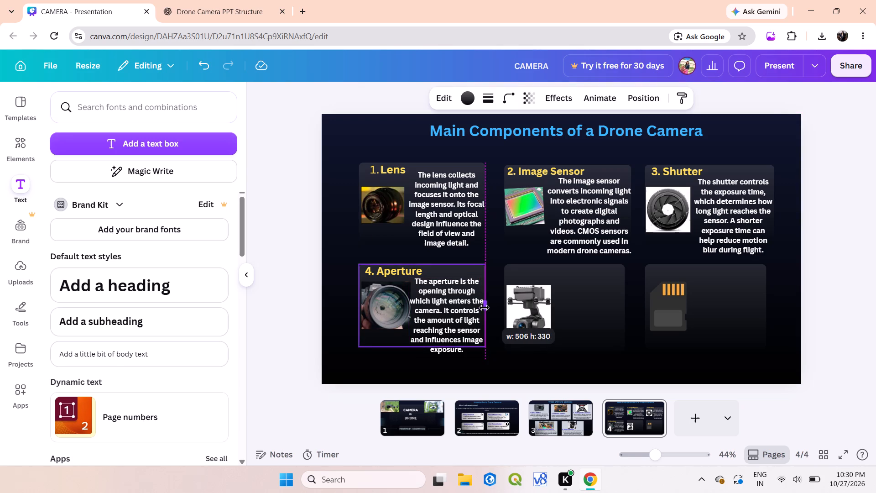
pyautogui.moveTo(484, 308); pyautogui.dragTo(486, 308)
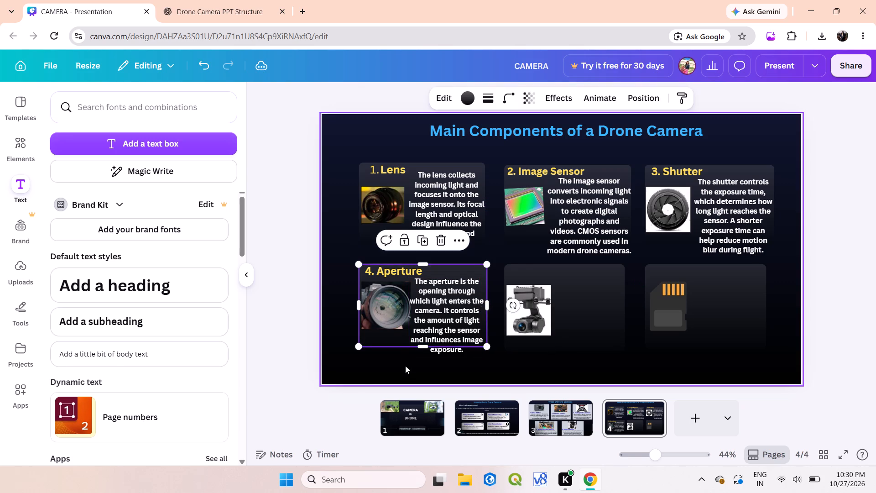
pyautogui.click(319, 405)
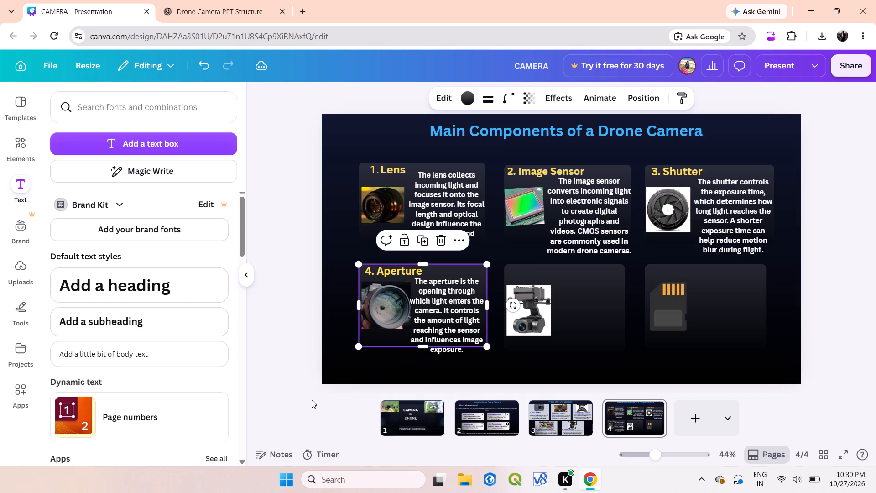
pyautogui.click(311, 399)
pyautogui.click(285, 368)
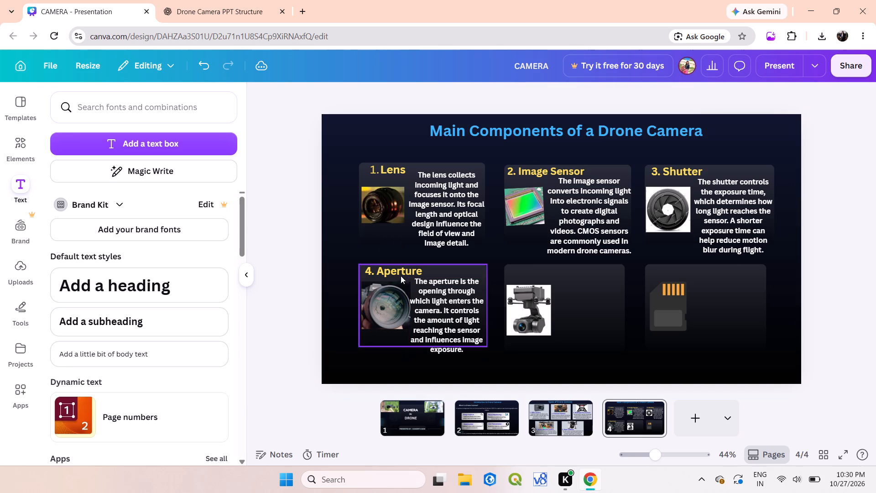
# Nudge the "4. Aperture" heading slightly left and up, and its description slightly up within the card.
pyautogui.moveTo(400, 273); pyautogui.dragTo(396, 272)
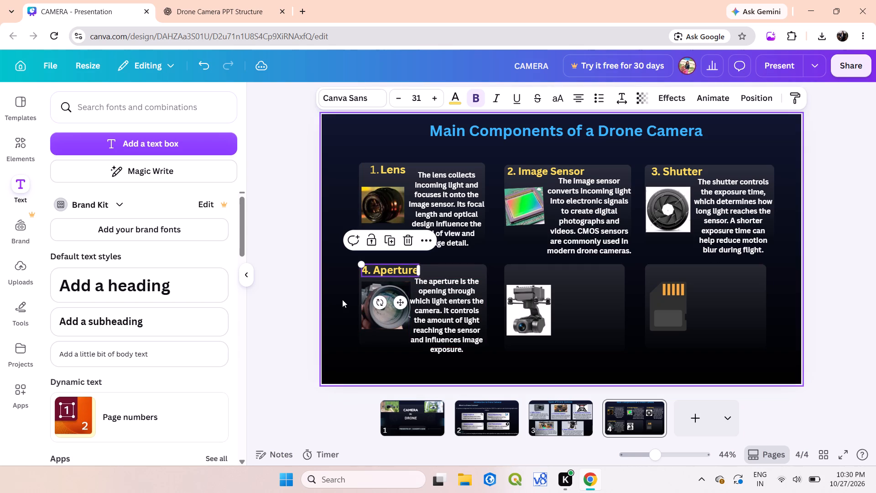
pyautogui.click(282, 312)
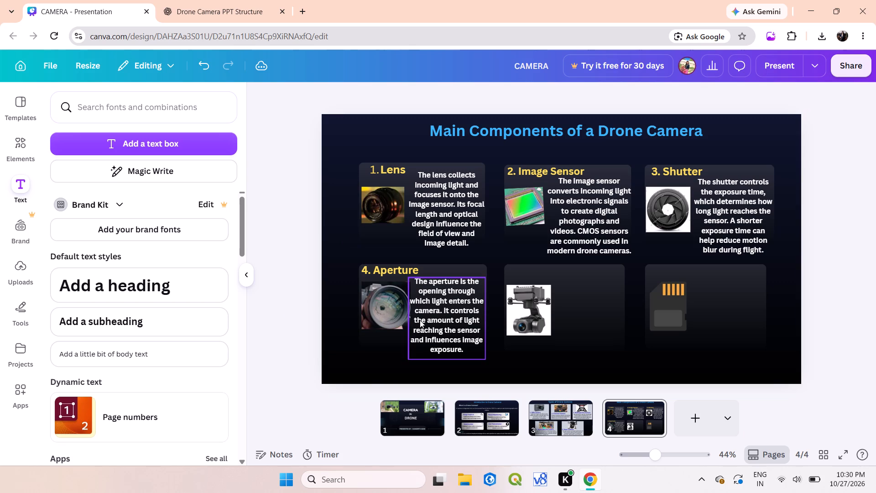
pyautogui.click(446, 314)
pyautogui.click(446, 314)
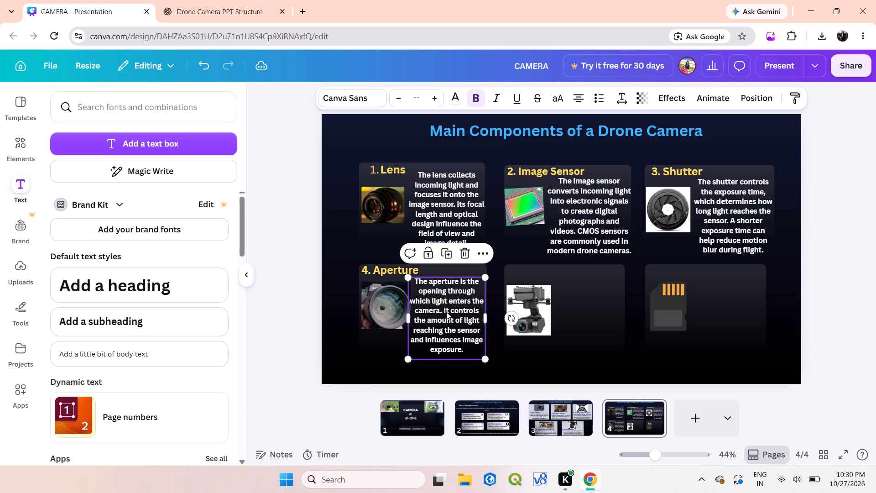
pyautogui.click(314, 326)
# Shift the aperture photo slightly left, to the card's left edge, away from the description.
pyautogui.click(387, 317)
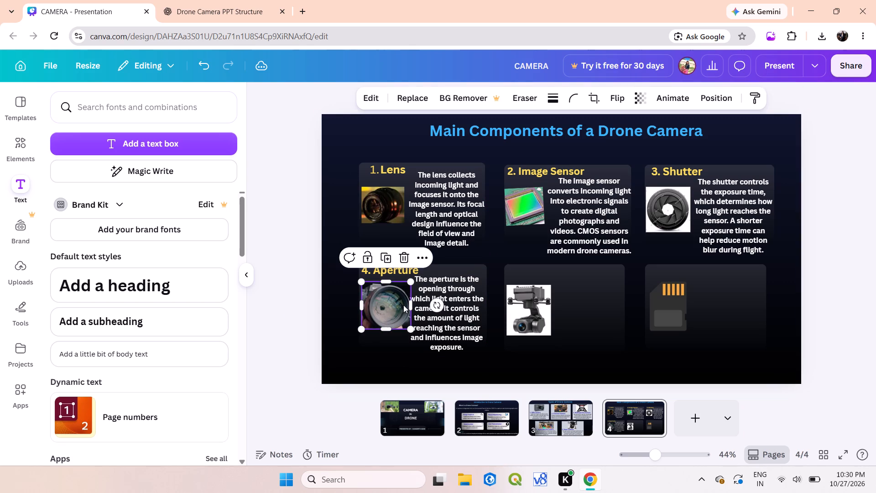
pyautogui.click(392, 305)
pyautogui.click(308, 310)
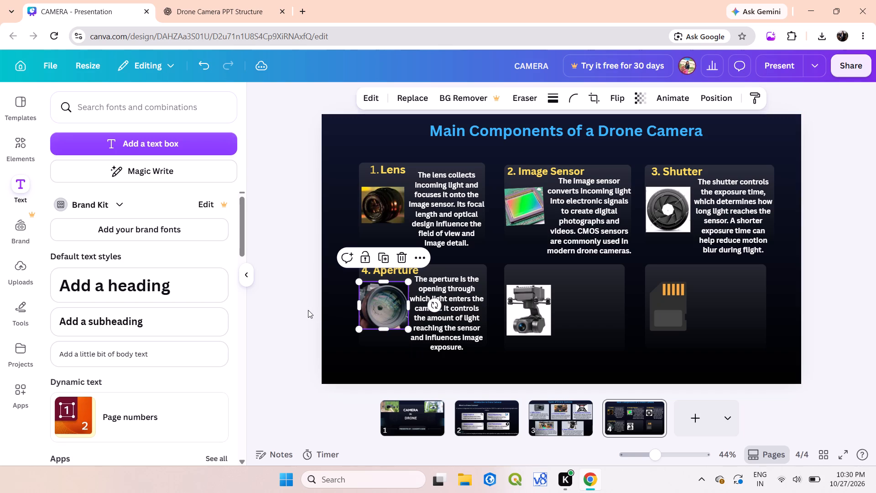
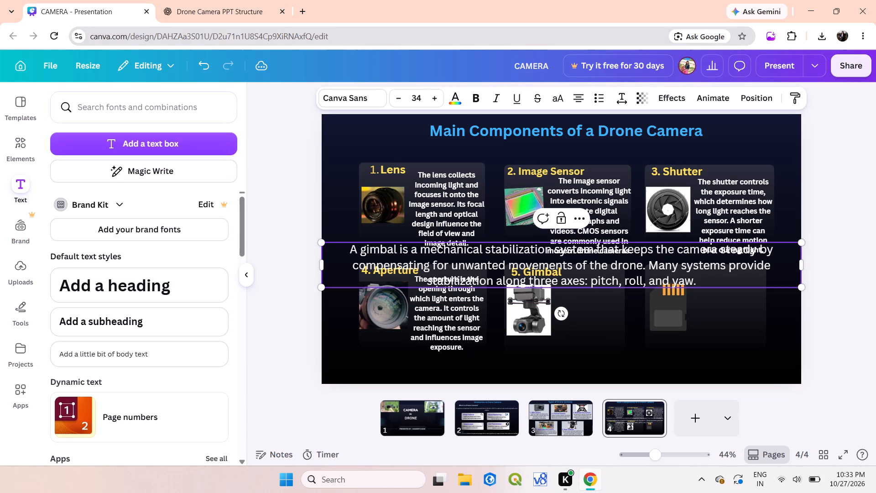
# Narrow the gimbal description's text box to a width of about 520.
pyautogui.moveTo(802, 267); pyautogui.dragTo(618, 274)
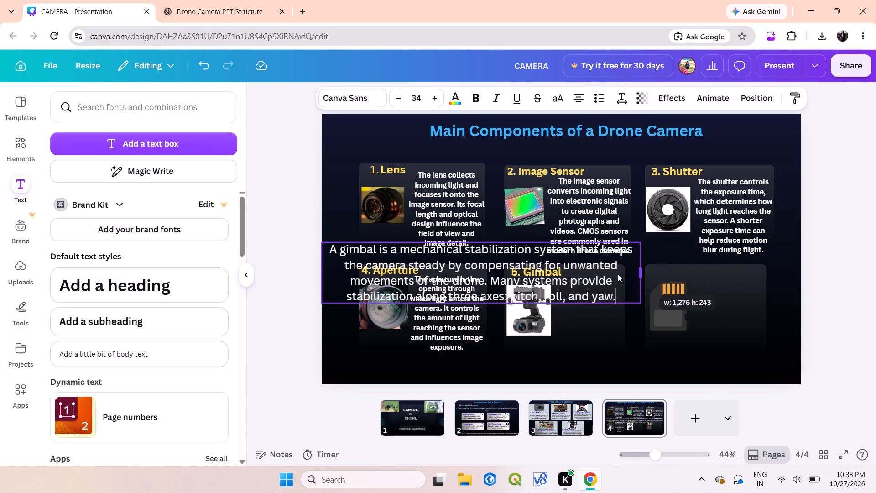
pyautogui.moveTo(618, 274); pyautogui.dragTo(453, 270)
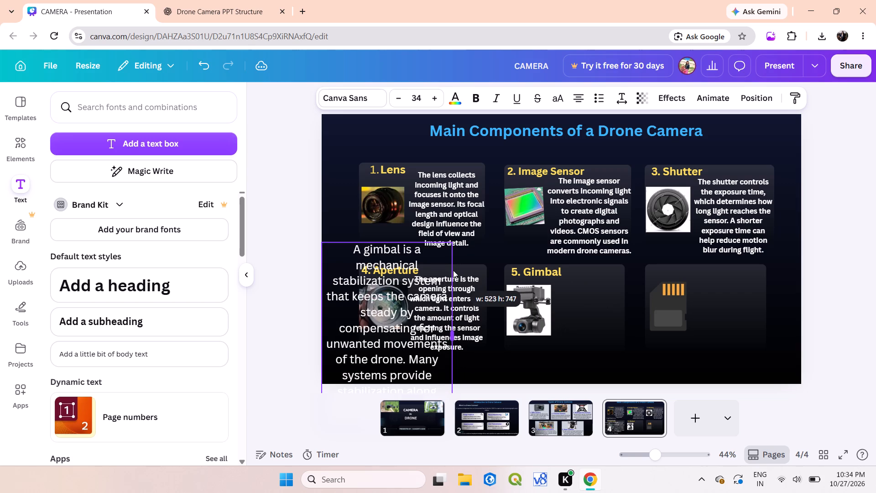
pyautogui.moveTo(453, 270); pyautogui.dragTo(452, 270)
# Reduce the gimbal description's font size to 19.
pyautogui.tripleClick(399, 101)
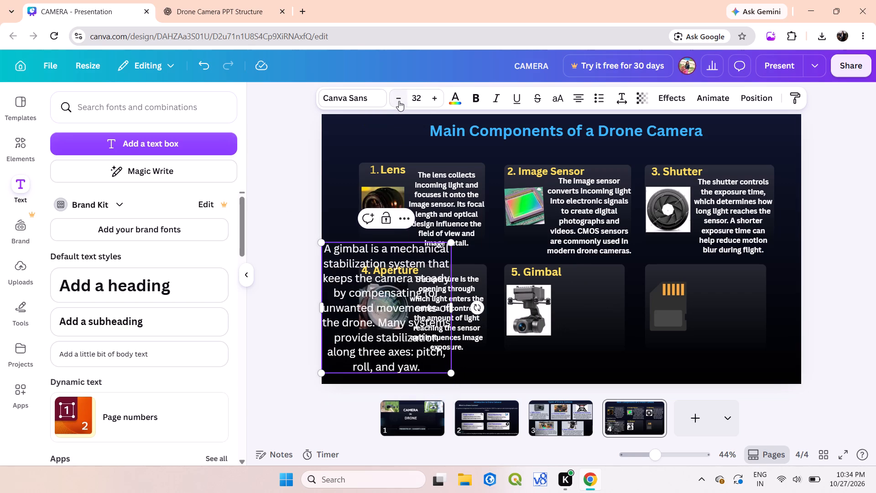
pyautogui.tripleClick(399, 101)
pyautogui.tripleClick(399, 101)
pyautogui.tripleClick(399, 100)
pyautogui.tripleClick(399, 100)
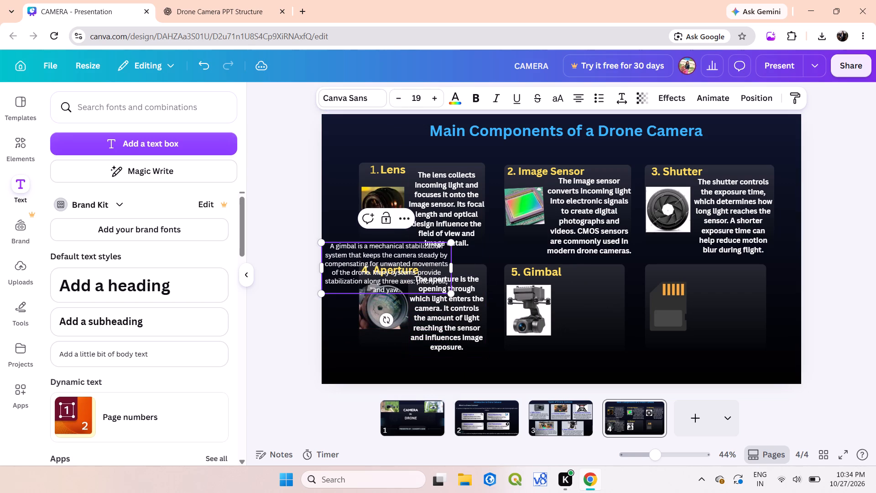
# Narrow the gimbal description's text box further and fit it beside the gimbal photo, below the "5. Gimbal" heading.
pyautogui.moveTo(451, 268); pyautogui.dragTo(446, 265)
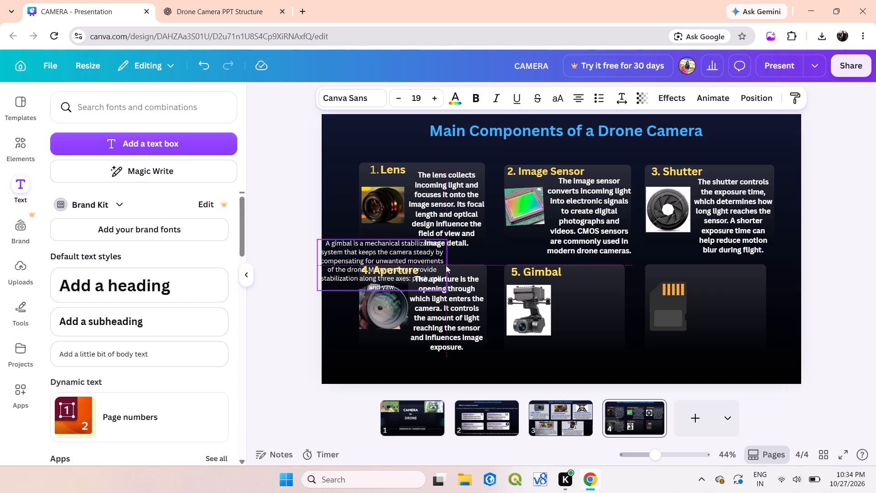
pyautogui.moveTo(446, 265); pyautogui.dragTo(445, 266)
pyautogui.moveTo(448, 265); pyautogui.dragTo(440, 263)
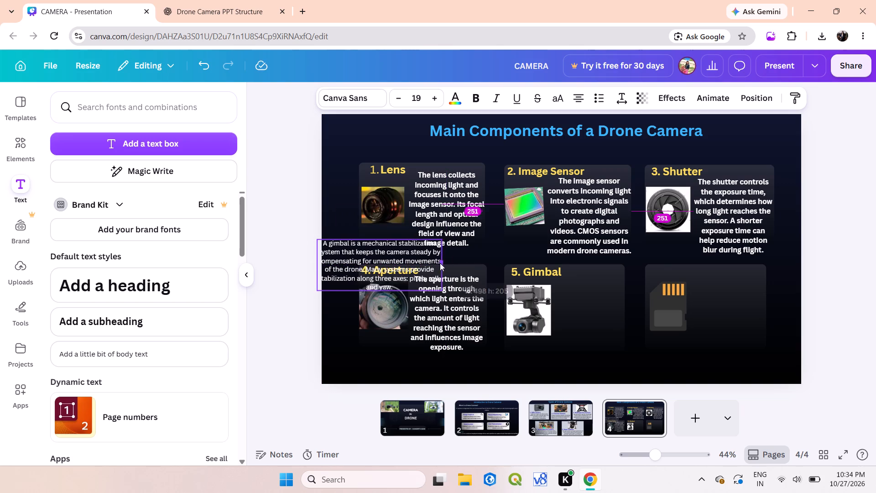
pyautogui.moveTo(440, 263); pyautogui.dragTo(420, 268)
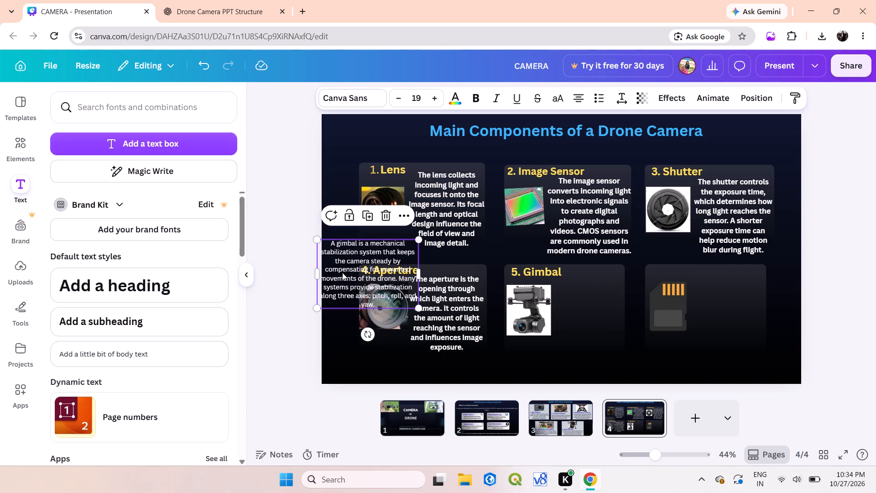
pyautogui.moveTo(343, 274); pyautogui.dragTo(559, 318)
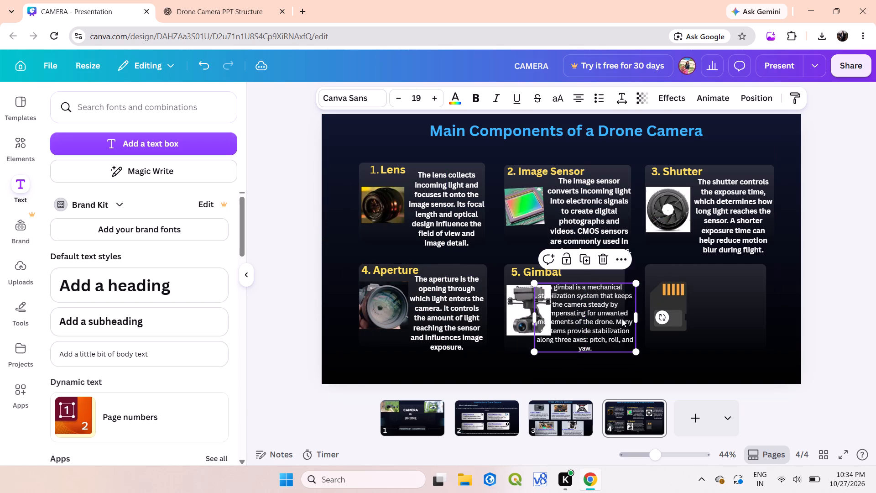
pyautogui.moveTo(637, 318); pyautogui.dragTo(608, 316)
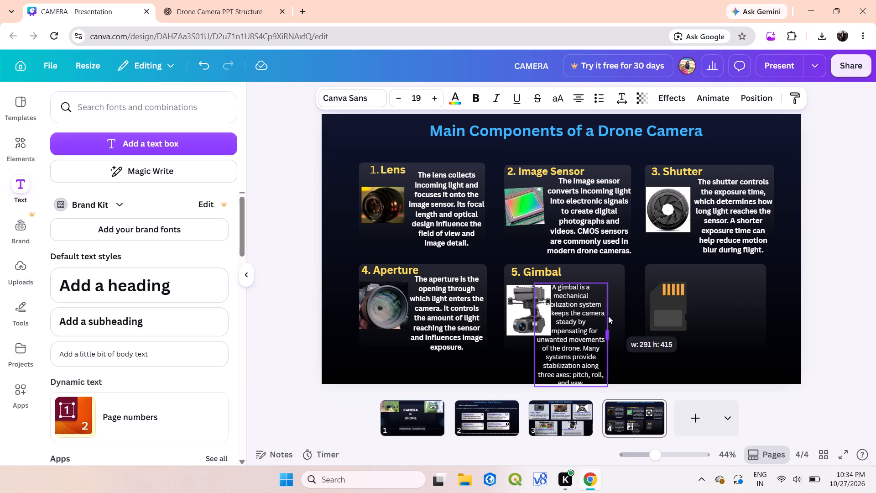
pyautogui.moveTo(608, 316); pyautogui.dragTo(611, 316)
pyautogui.moveTo(580, 313); pyautogui.dragTo(601, 310)
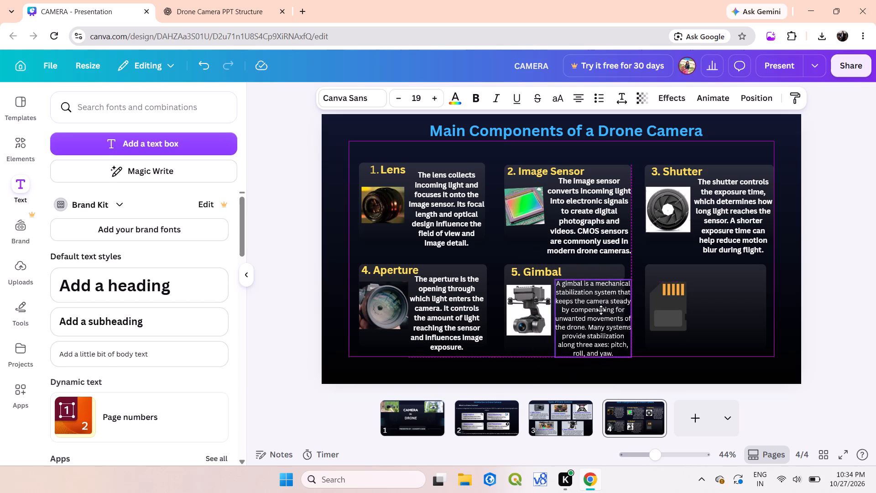
pyautogui.moveTo(601, 310); pyautogui.dragTo(598, 308)
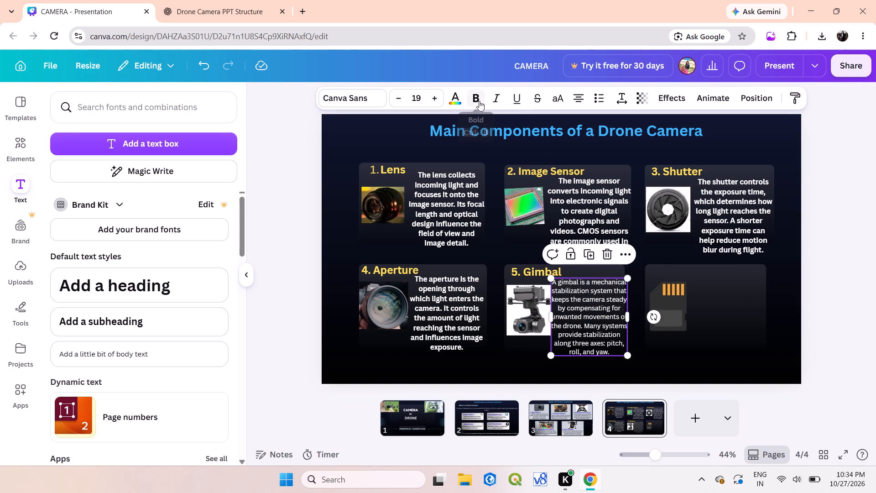
# Make the gimbal description bold like the other component descriptions.
pyautogui.click(479, 101)
pyautogui.click(860, 337)
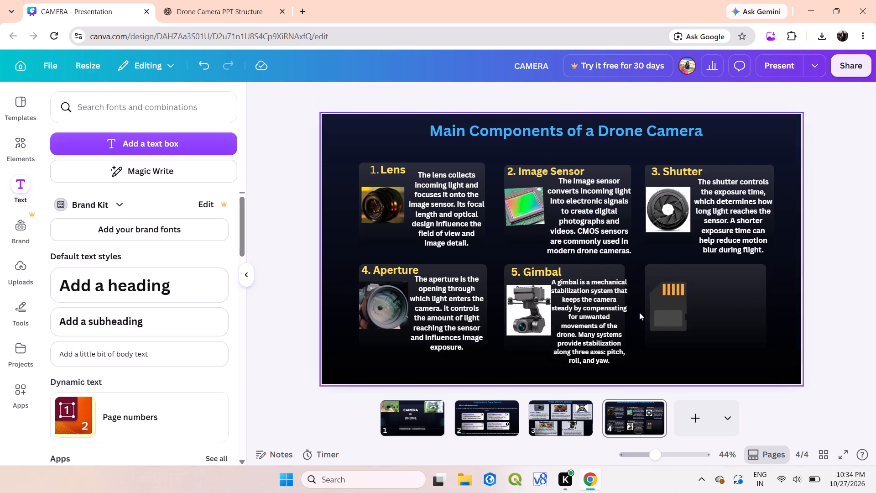
# Widen the gimbal's background card to about 509 so its right edge lines up with the Image Sensor card.
pyautogui.click(608, 269)
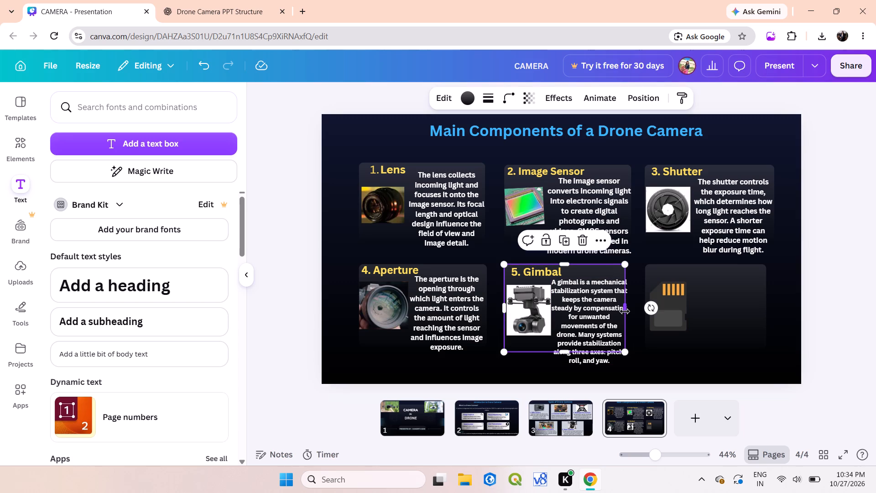
pyautogui.moveTo(625, 311); pyautogui.dragTo(631, 311)
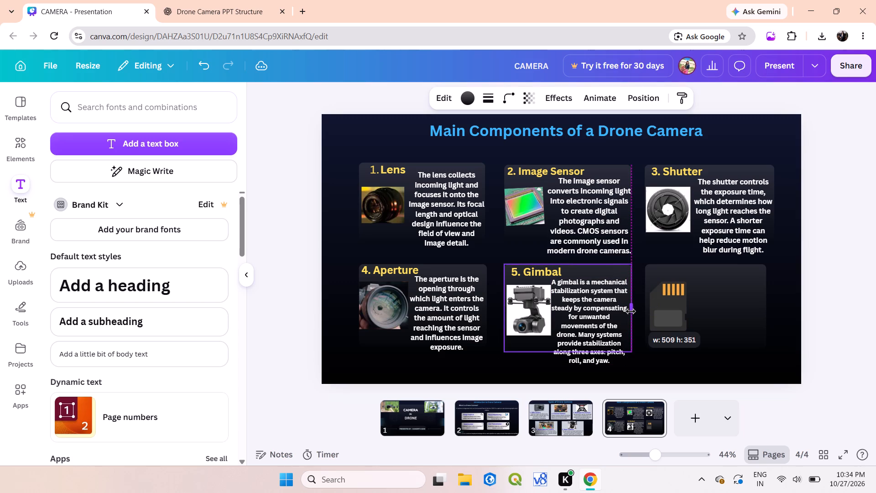
pyautogui.moveTo(631, 311); pyautogui.dragTo(631, 311)
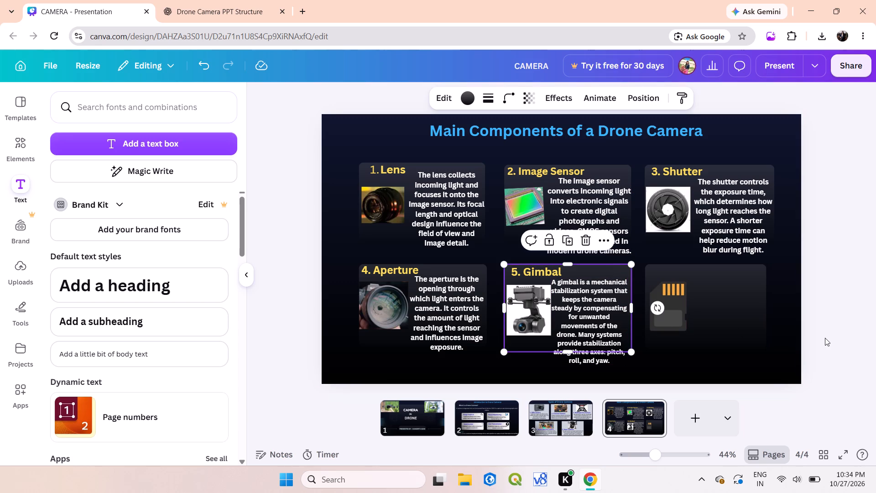
pyautogui.click(825, 337)
# Reposition the gimbal text within its card: the heading further left and down, the description slightly right and up.
pyautogui.click(597, 324)
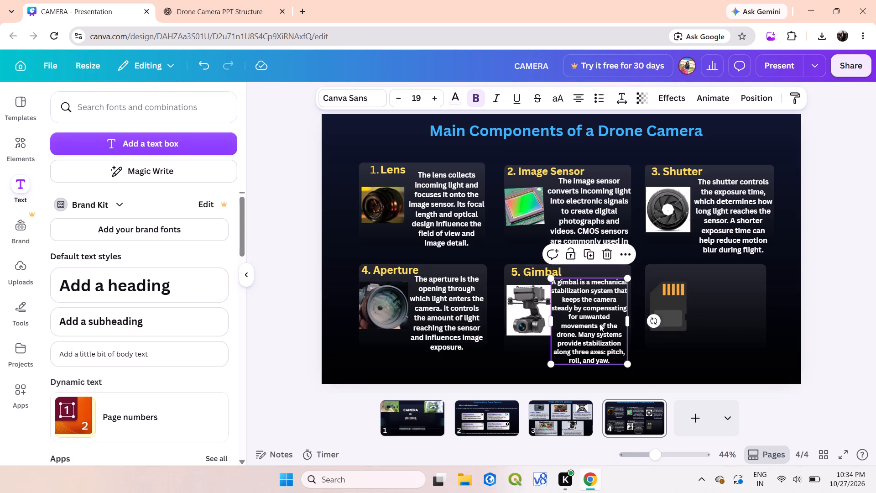
pyautogui.click(521, 270)
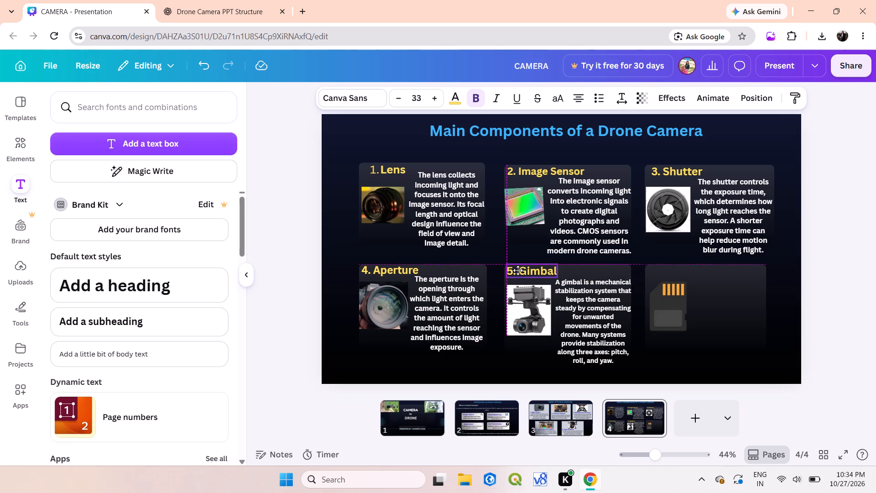
pyautogui.moveTo(597, 315); pyautogui.dragTo(598, 311)
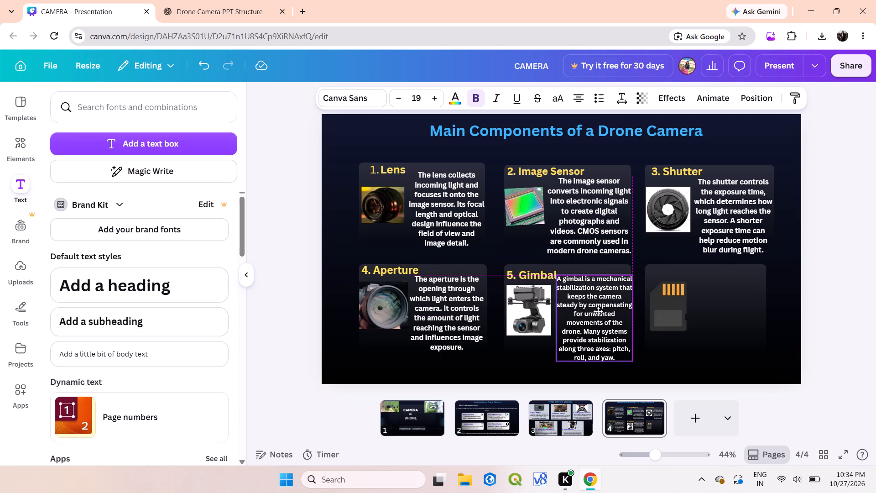
pyautogui.moveTo(598, 311); pyautogui.dragTo(599, 309)
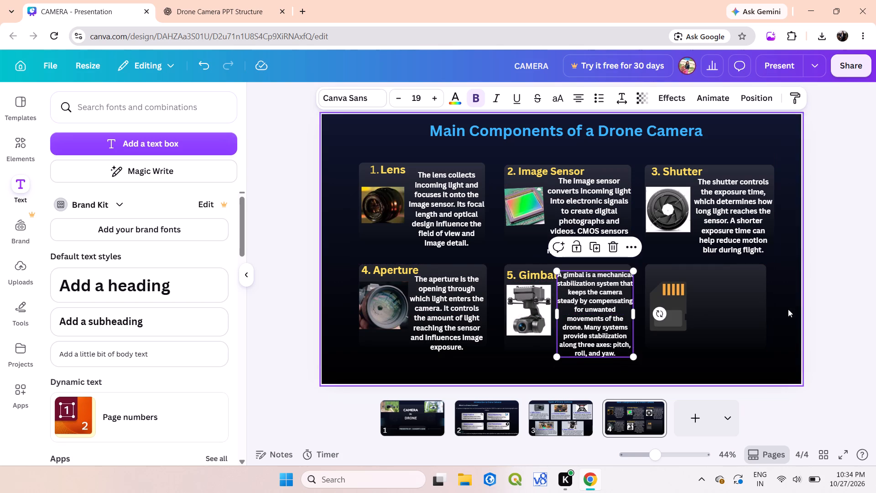
pyautogui.click(851, 323)
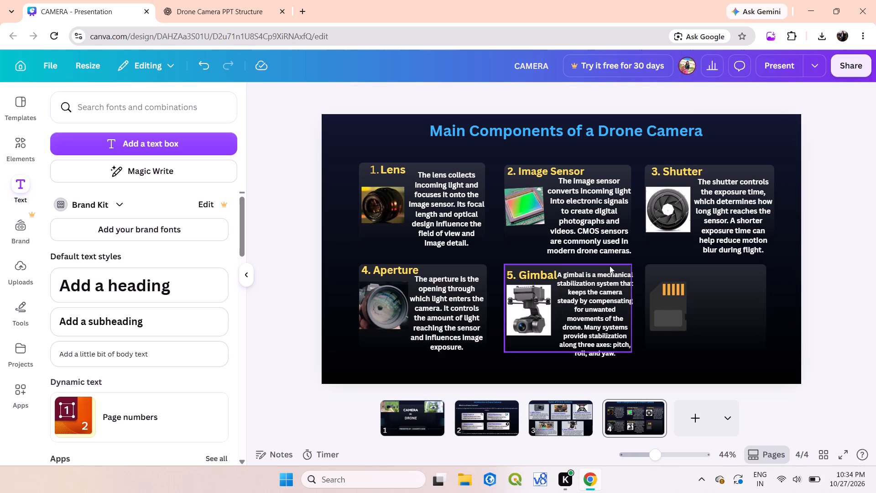
# Extend the gimbal's background card to the right until it reaches just past the description text.
pyautogui.click(610, 266)
pyautogui.moveTo(635, 310); pyautogui.dragTo(637, 310)
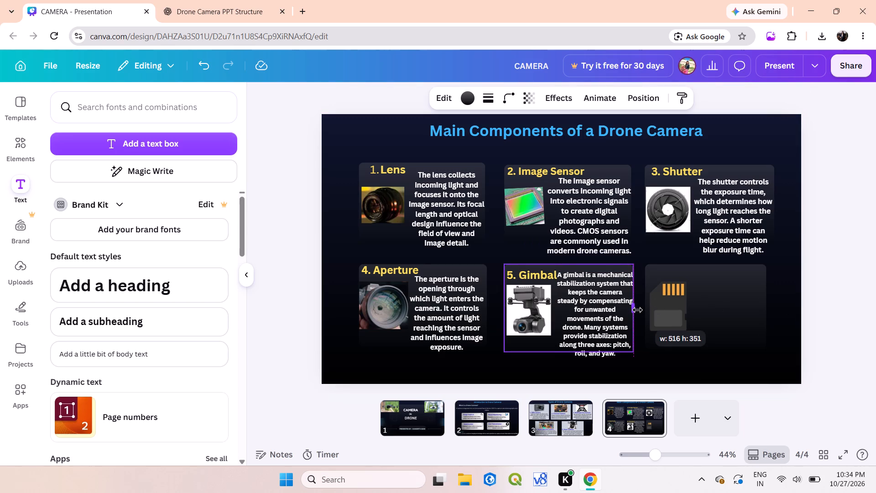
pyautogui.moveTo(637, 310); pyautogui.dragTo(639, 310)
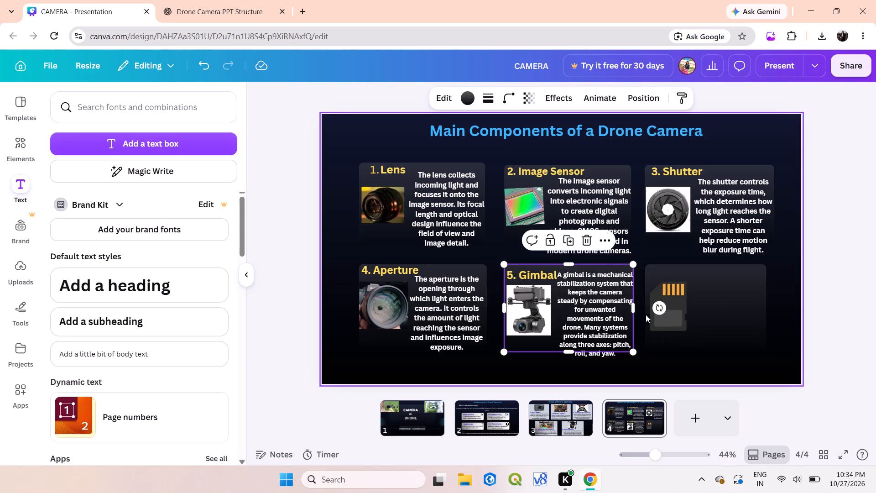
pyautogui.click(634, 309)
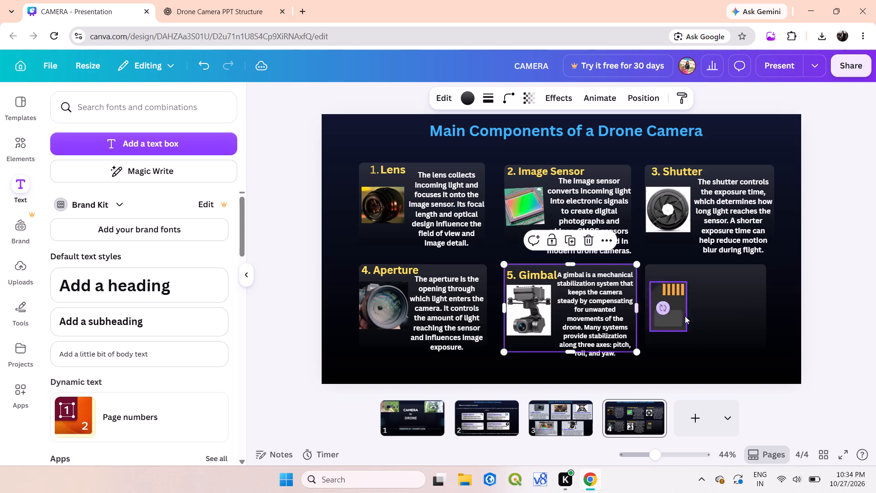
pyautogui.click(838, 342)
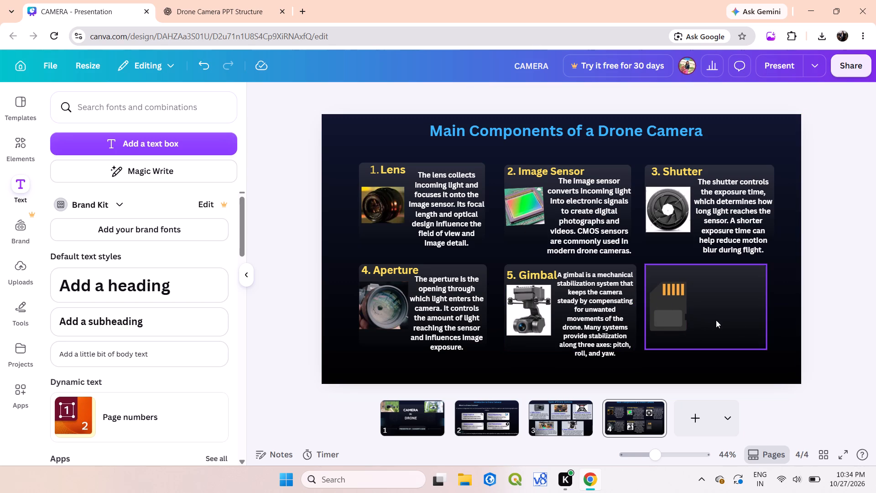
# Shift the empty sixth background card and its memory card graphic slightly right, away from the gimbal card.
pyautogui.click(714, 320)
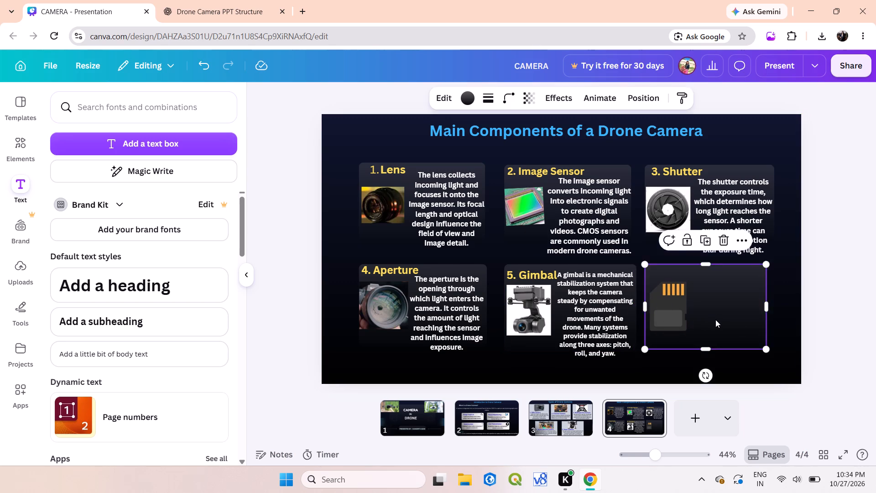
pyautogui.click(679, 313)
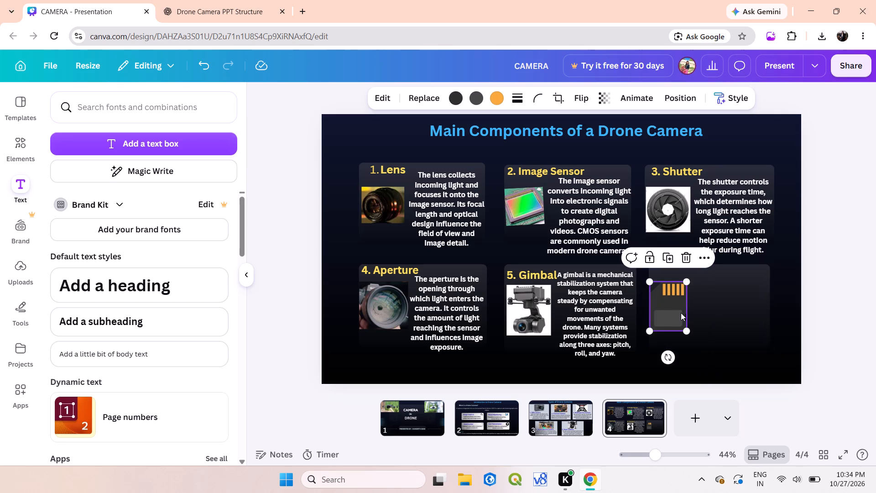
pyautogui.click(819, 333)
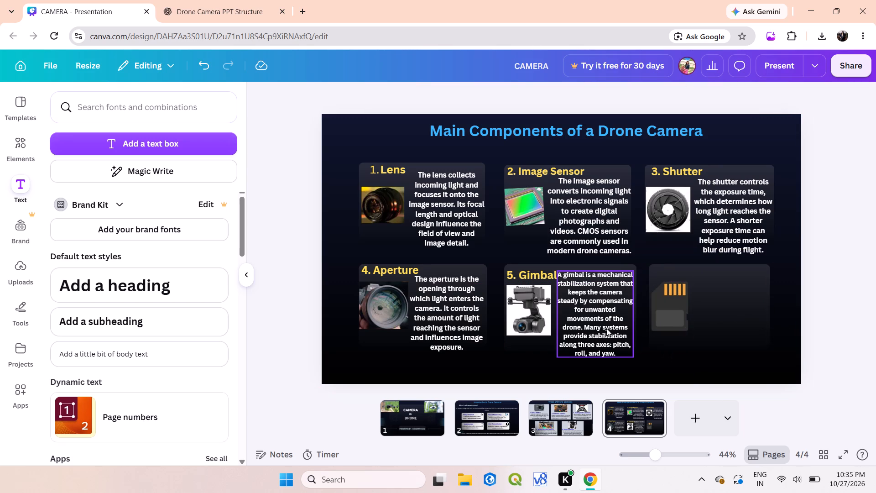
pyautogui.click(822, 362)
# Reduce the "5. Gimbal" heading's font size to 32 and shift it left, clear of the description.
pyautogui.click(530, 275)
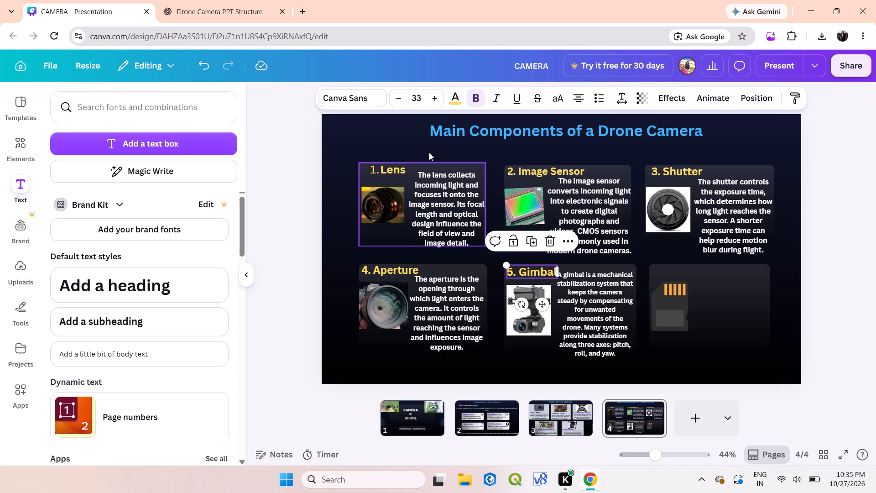
pyautogui.click(398, 100)
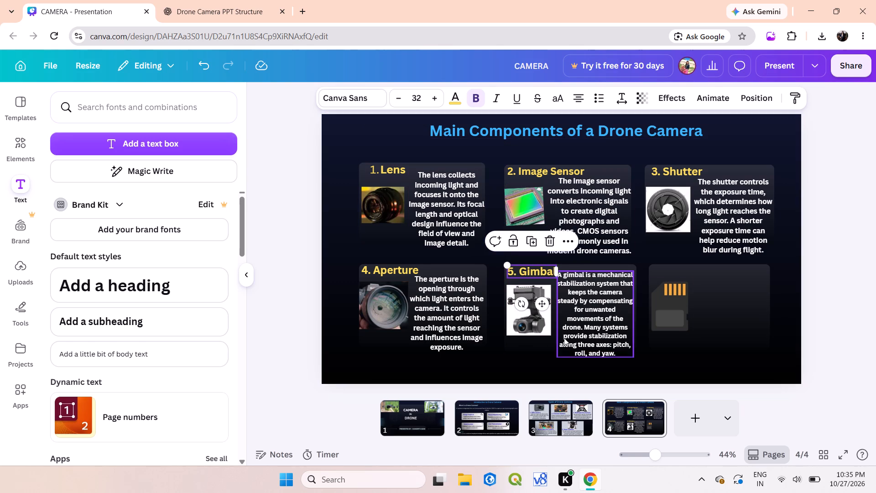
pyautogui.click(542, 303)
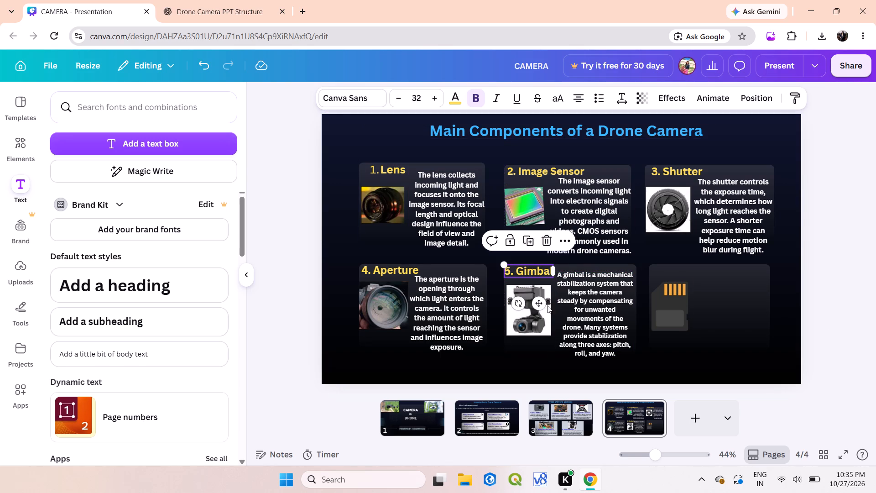
pyautogui.click(838, 347)
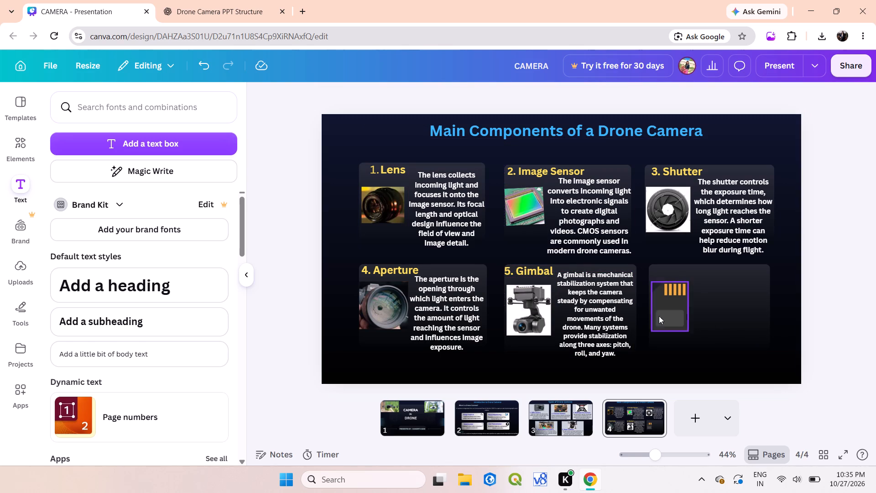
# Move the gimbal description up level with its heading and widen its text box to about 335.
pyautogui.click(596, 314)
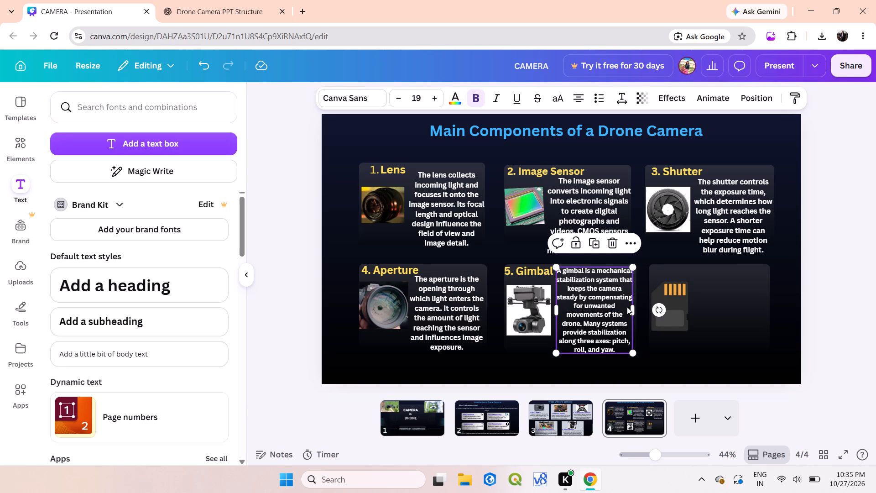
pyautogui.click(635, 310)
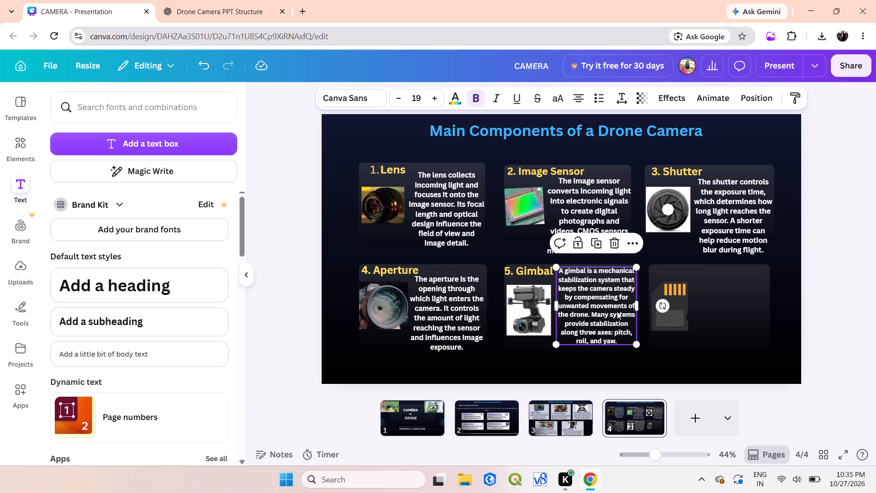
pyautogui.click(610, 311)
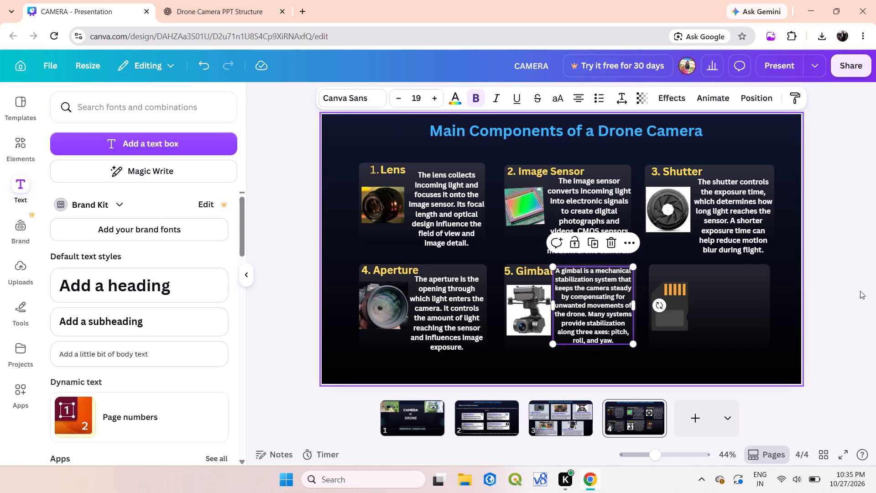
pyautogui.click(848, 356)
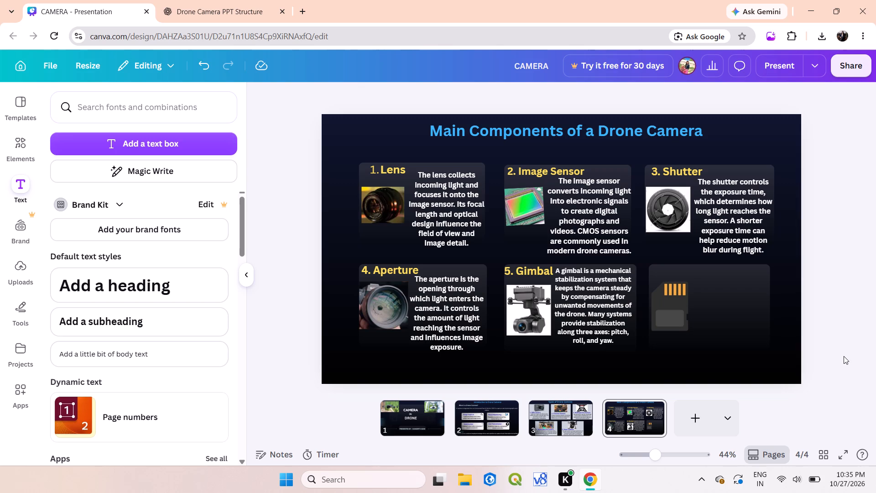
pyautogui.click(596, 305)
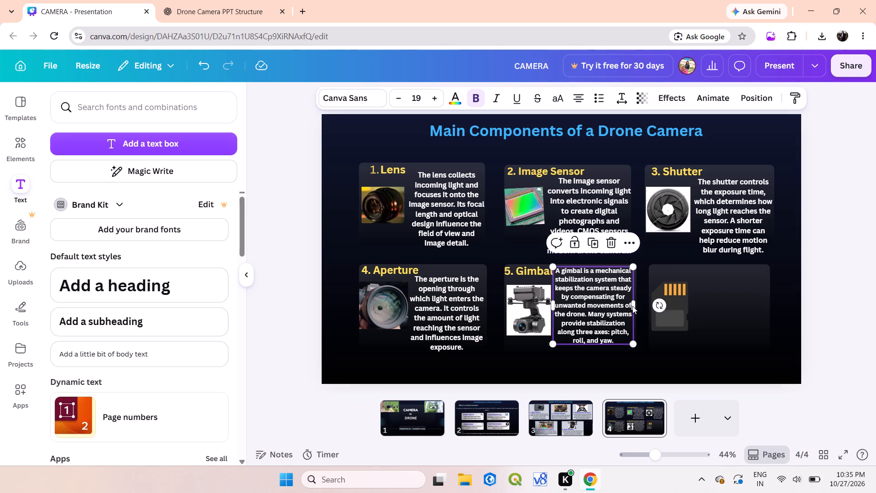
pyautogui.click(634, 306)
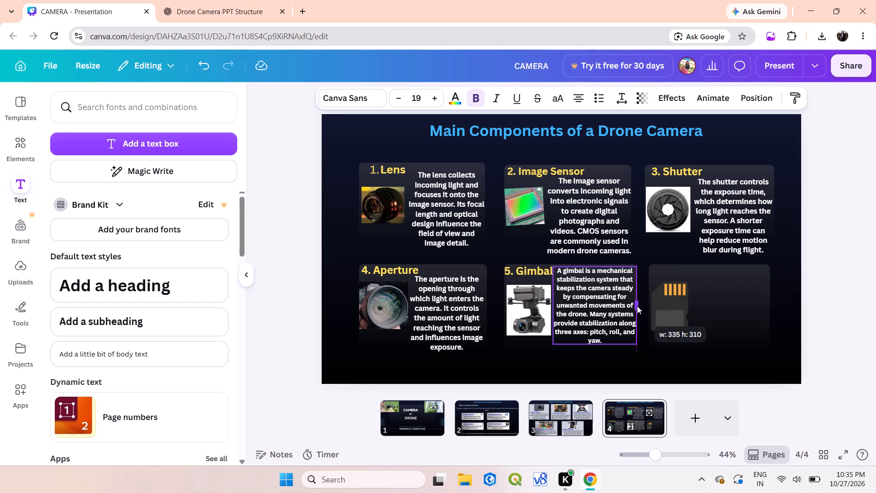
pyautogui.click(837, 341)
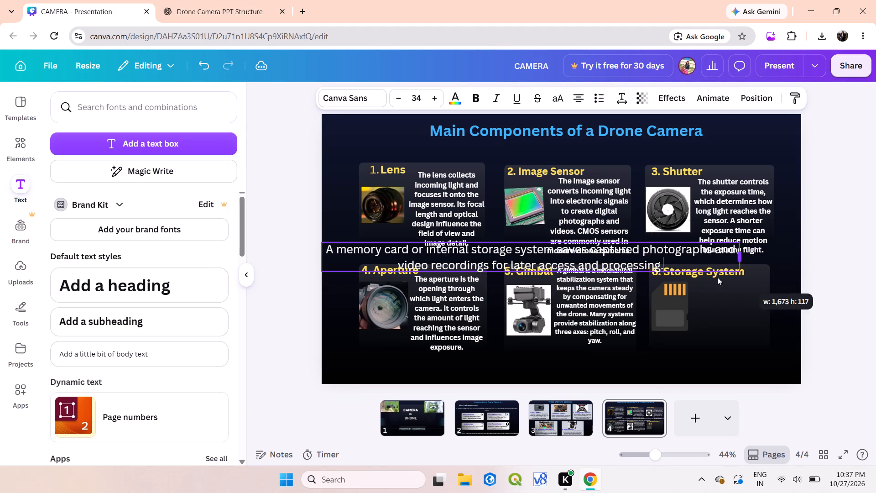
pyautogui.moveTo(717, 277); pyautogui.dragTo(461, 297)
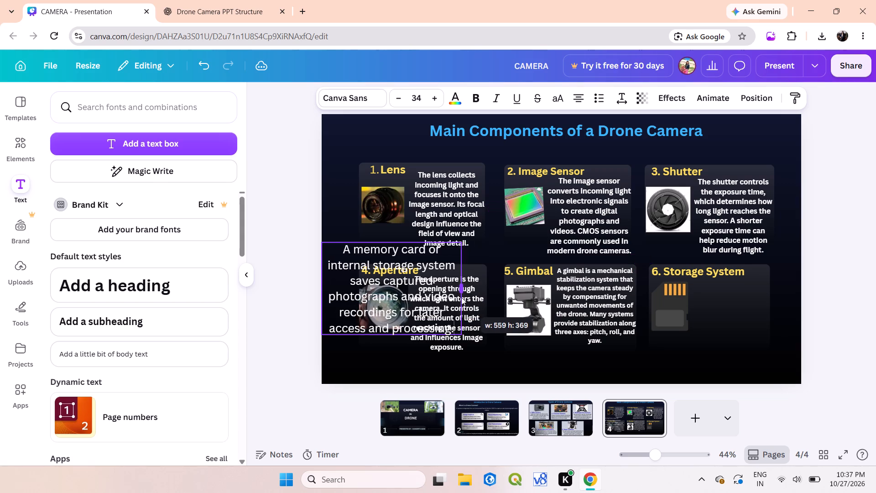
pyautogui.moveTo(461, 297); pyautogui.dragTo(451, 300)
# Reduce the memory card description's font size to 21.
pyautogui.tripleClick(401, 94)
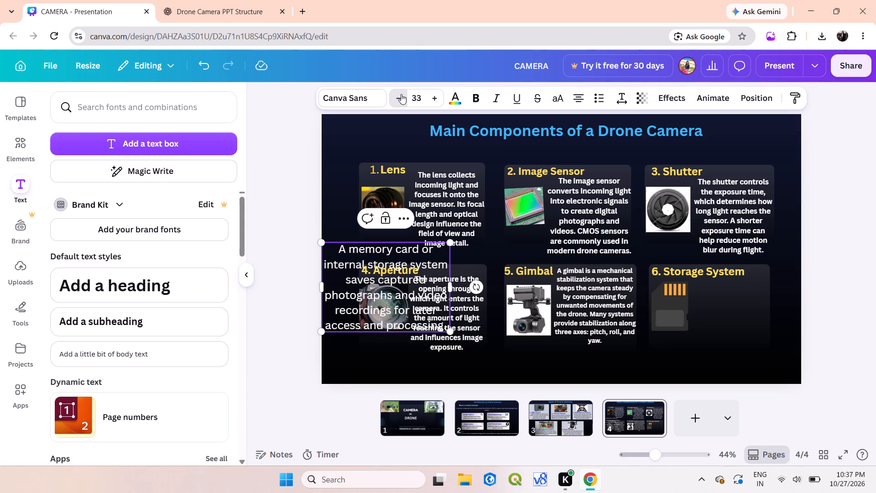
pyautogui.tripleClick(401, 94)
pyautogui.tripleClick(401, 93)
pyautogui.click(401, 93)
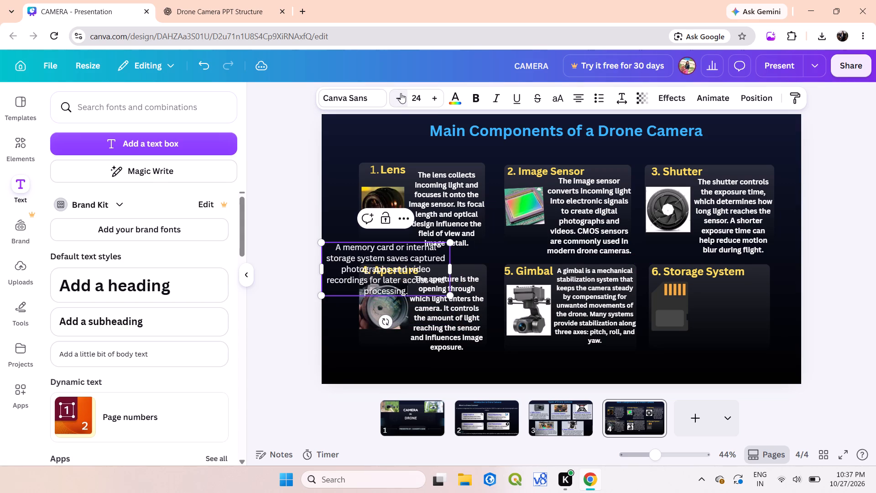
pyautogui.doubleClick(400, 96)
pyautogui.click(400, 96)
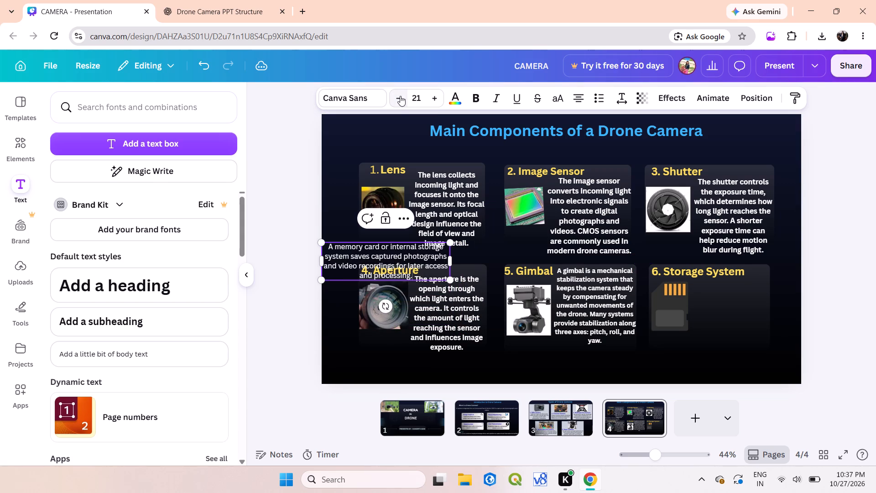
# Reduce the memory card description's font size to 20.
pyautogui.click(400, 96)
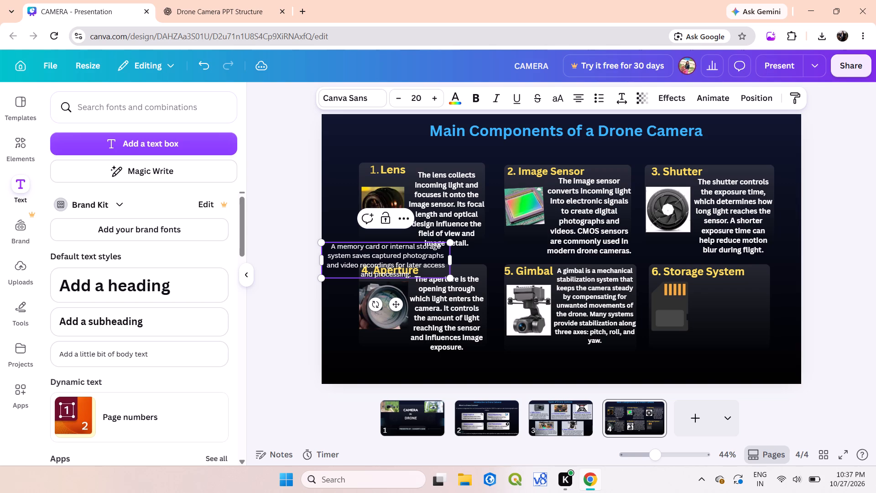
# Narrow the memory card description's text box to about one-seventh of the slide's width.
pyautogui.moveTo(452, 260); pyautogui.dragTo(410, 262)
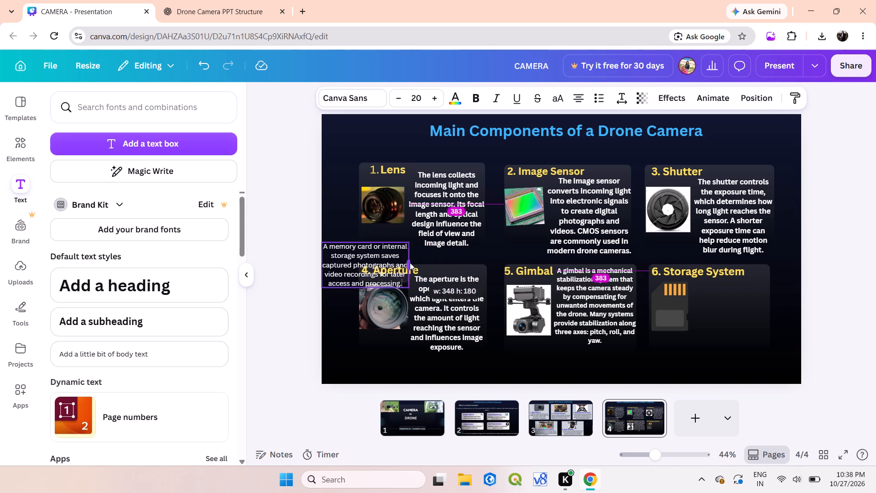
pyautogui.moveTo(410, 262); pyautogui.dragTo(393, 267)
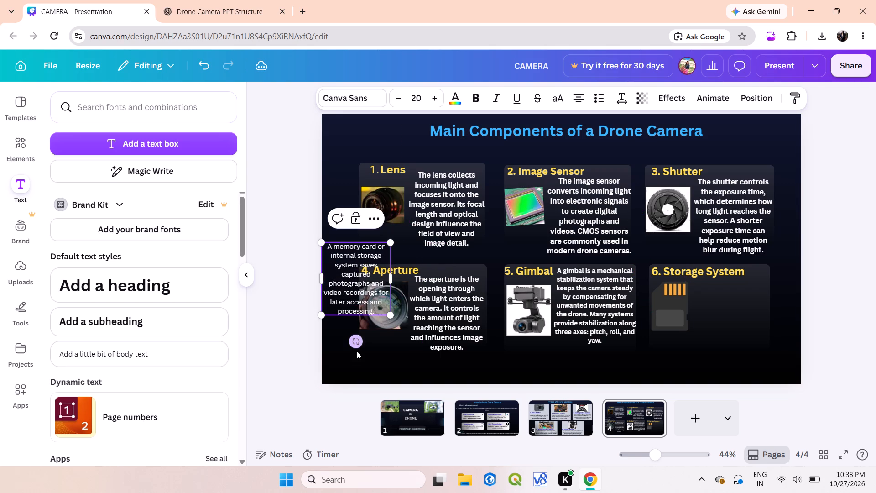
pyautogui.click(270, 317)
# Move the memory card description beside the memory card picture, beneath the "6. Storage System" heading.
pyautogui.moveTo(342, 289); pyautogui.dragTo(593, 329)
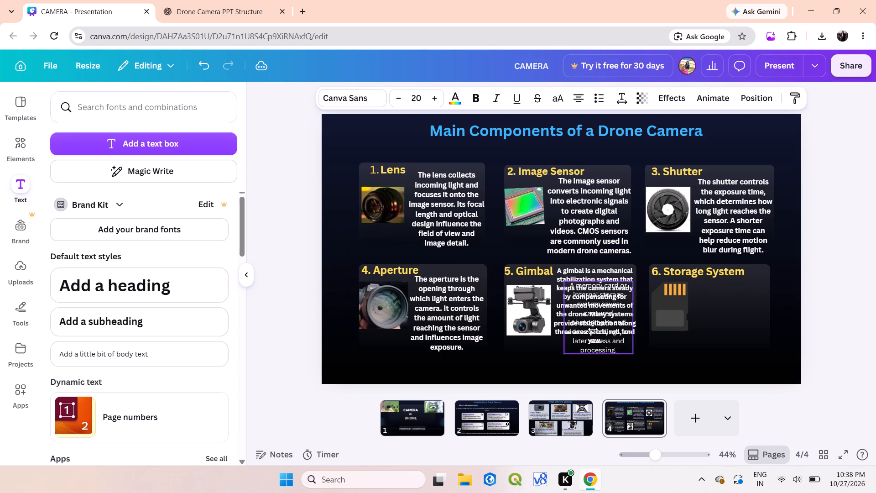
pyautogui.moveTo(593, 329); pyautogui.dragTo(719, 325)
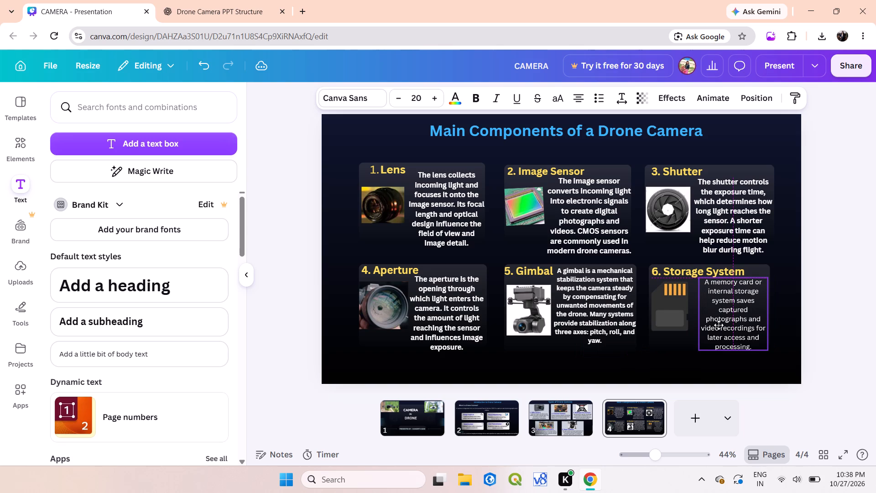
pyautogui.moveTo(719, 325); pyautogui.dragTo(713, 329)
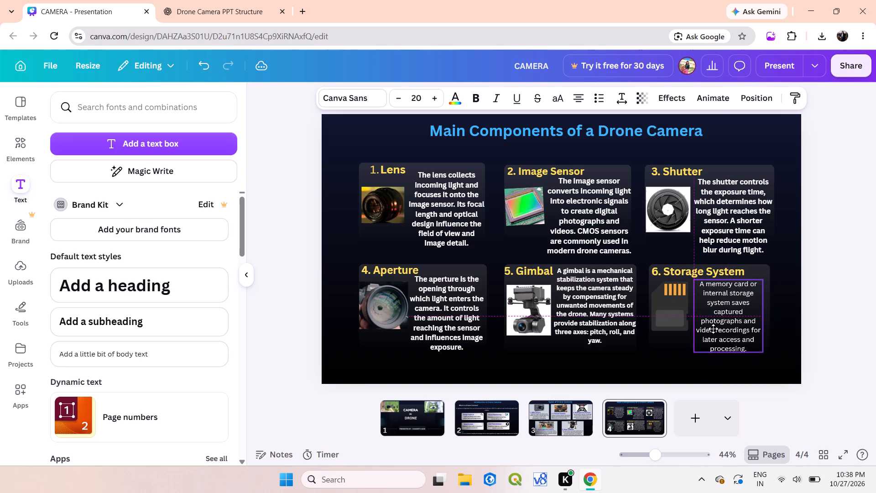
pyautogui.moveTo(713, 329); pyautogui.dragTo(711, 329)
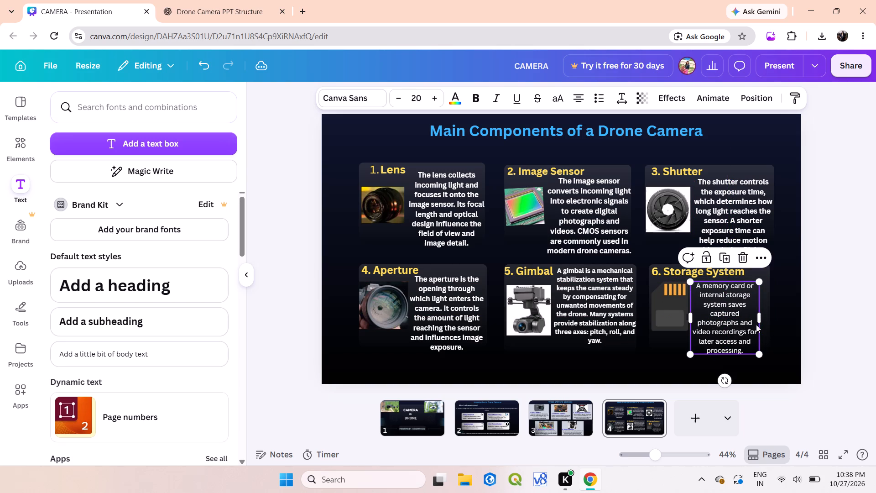
# Widen the memory card description's text box slightly to a width of about 300, fitting it within its card.
pyautogui.moveTo(760, 318); pyautogui.dragTo(765, 317)
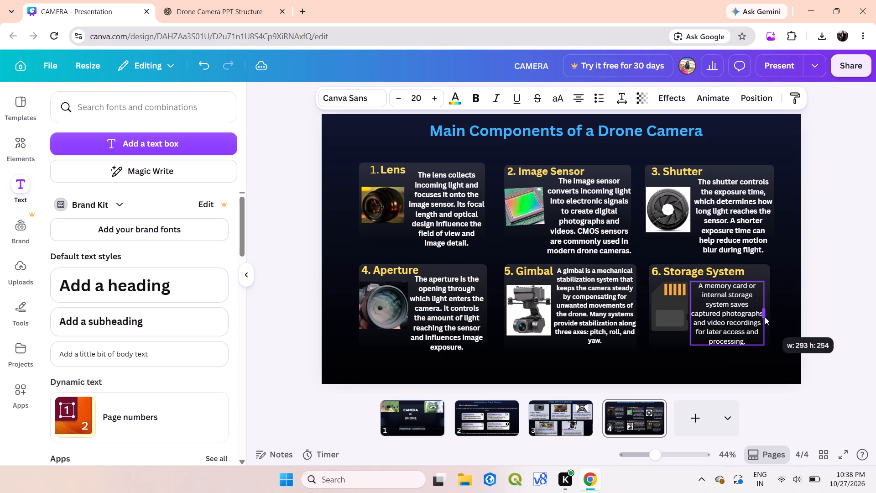
pyautogui.moveTo(765, 317); pyautogui.dragTo(766, 317)
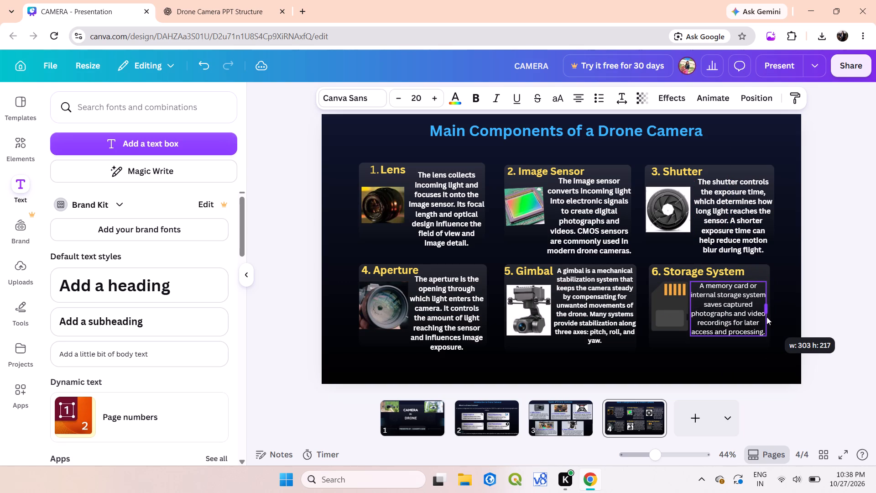
pyautogui.moveTo(766, 317); pyautogui.dragTo(765, 319)
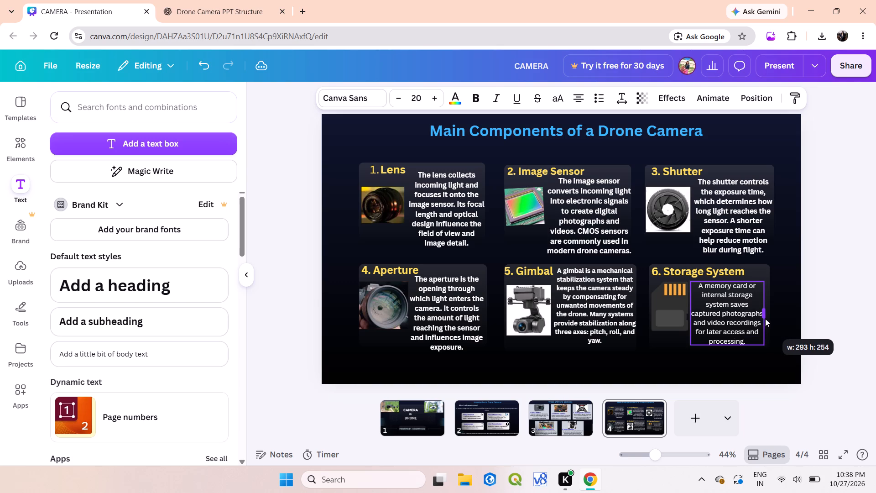
pyautogui.moveTo(765, 319); pyautogui.dragTo(766, 319)
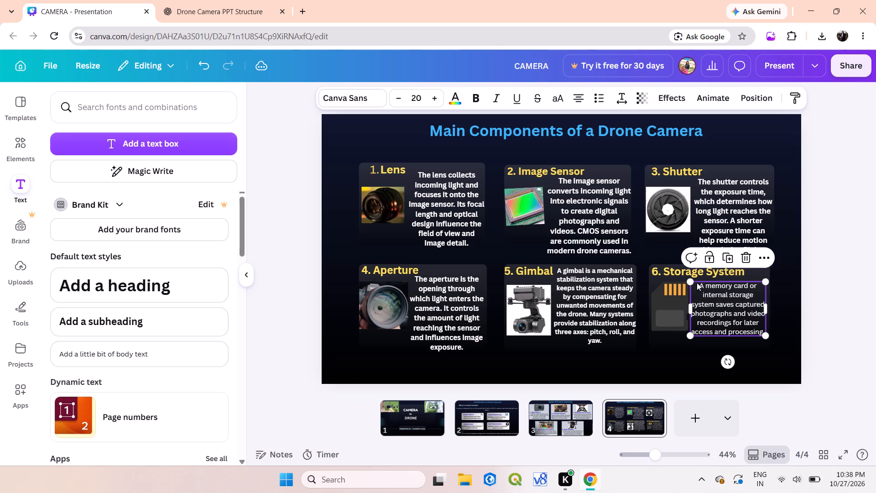
# Make the memory card description bold like the other component descriptions.
pyautogui.click(471, 105)
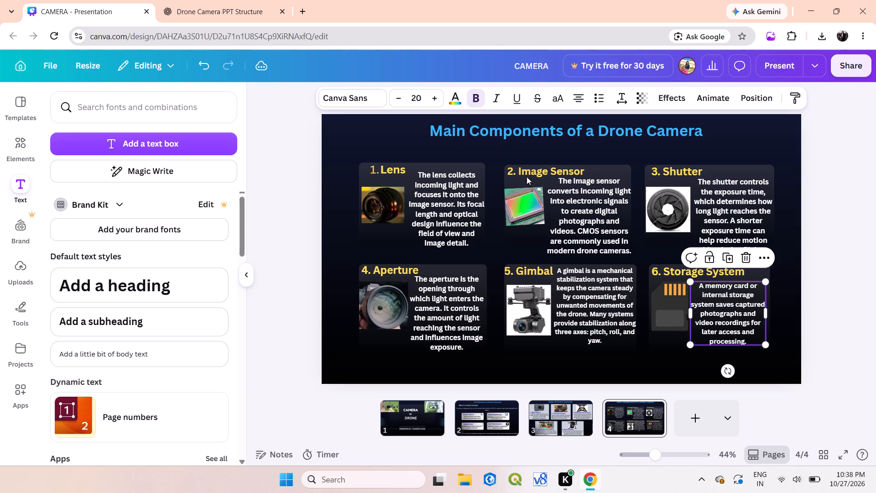
pyautogui.click(819, 316)
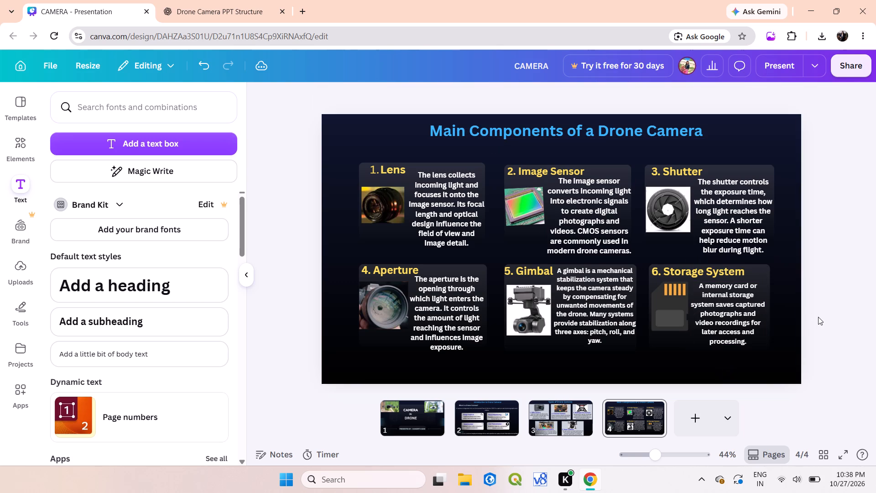
# Nudge the memory card description slightly upward within the Storage System card and deselect it.
pyautogui.click(723, 314)
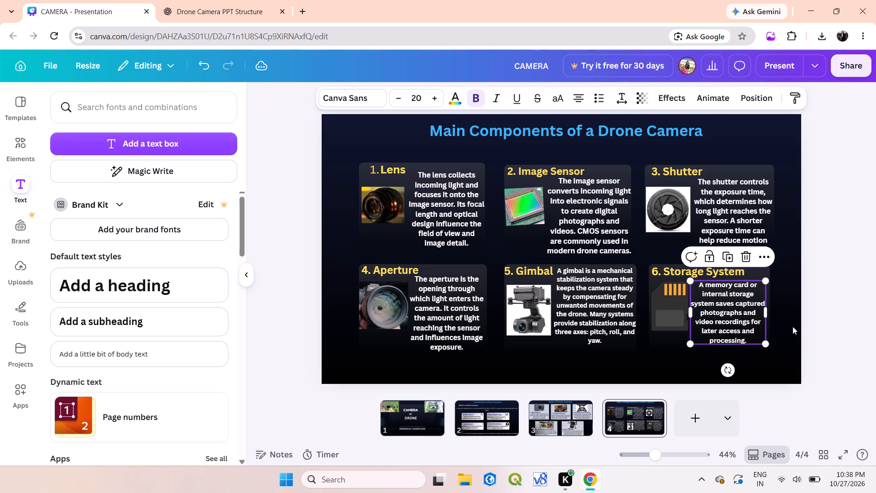
pyautogui.click(847, 334)
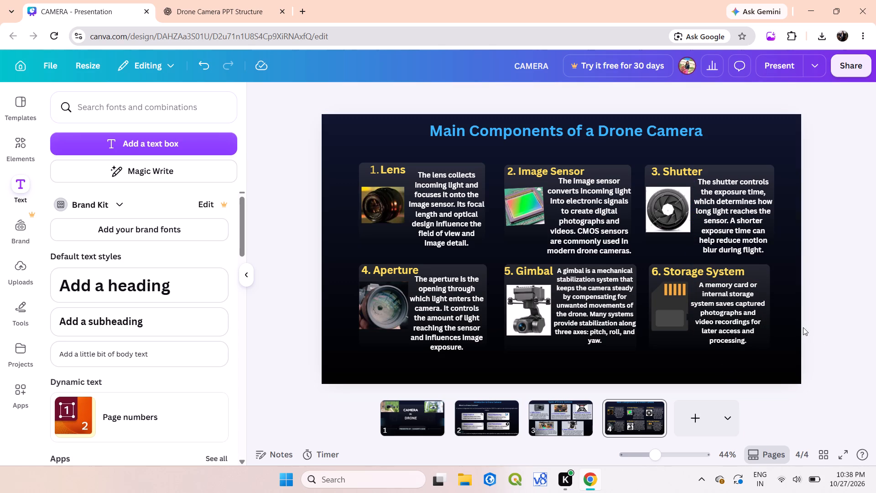
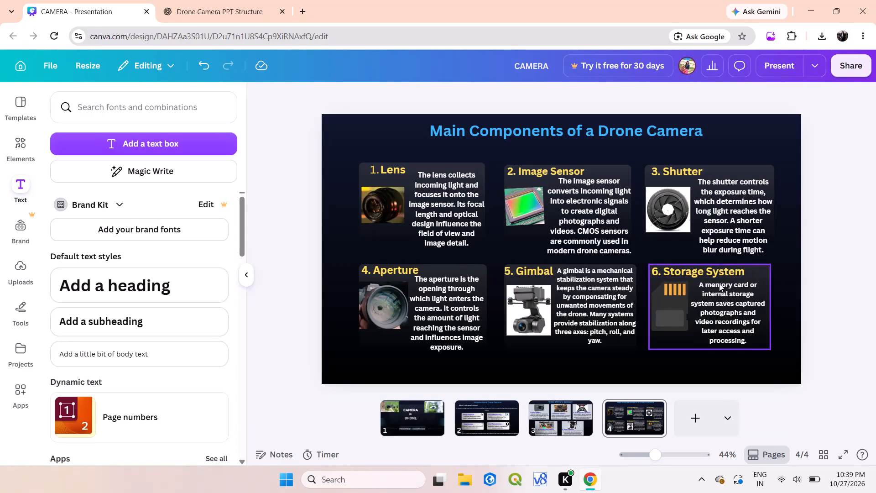
# Save the CAMERA presentation with the completed Main Components of a Drone Camera slide.
pyautogui.click(874, 302)
pyautogui.click(51, 63)
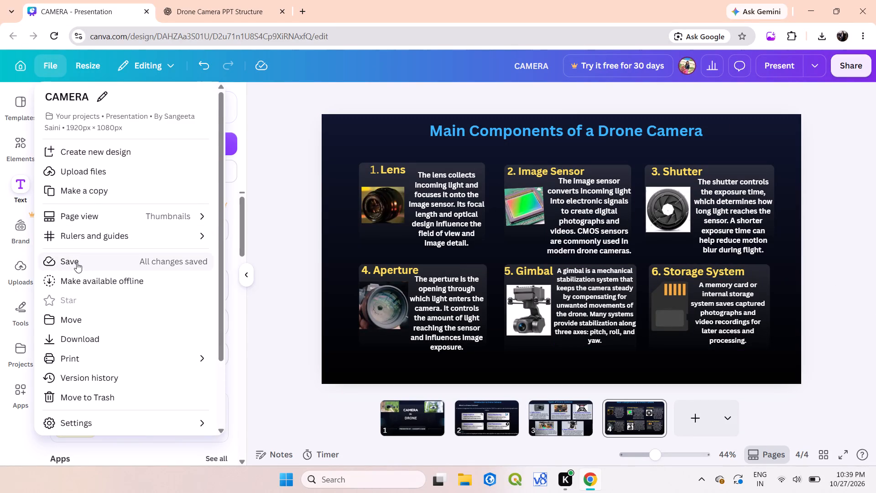
pyautogui.click(77, 262)
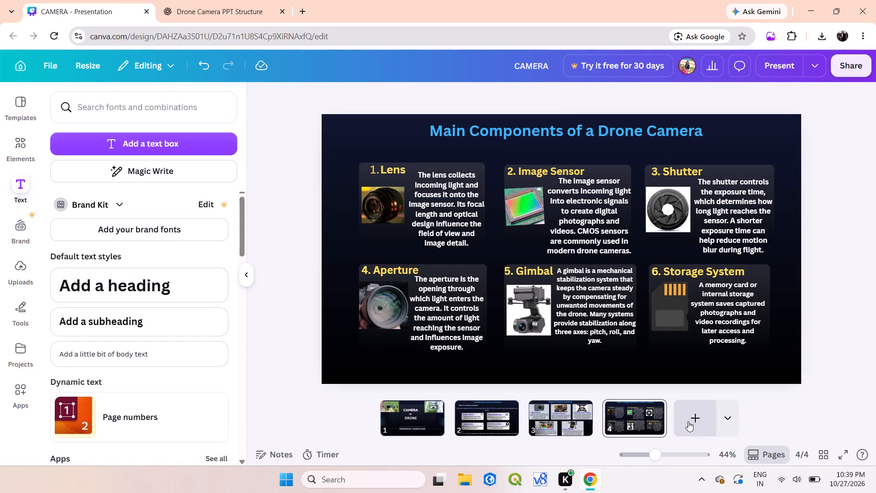
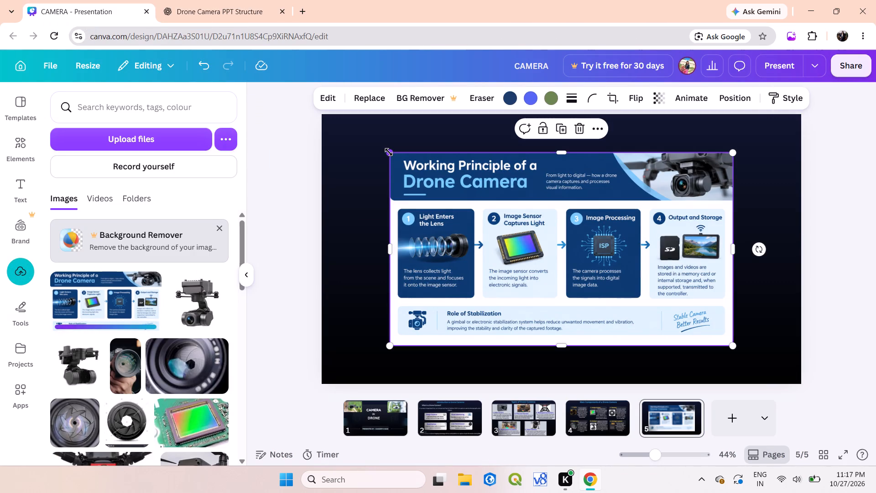
# Enlarge the Working Principle image from two opposite corners so that it covers all of page 5, about 1,920 wide.
pyautogui.moveTo(389, 152); pyautogui.dragTo(368, 146)
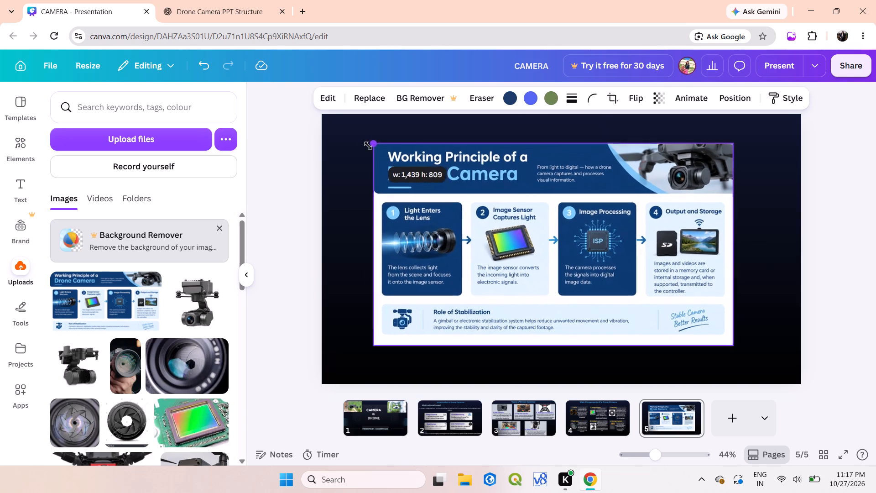
pyautogui.moveTo(368, 146); pyautogui.dragTo(318, 121)
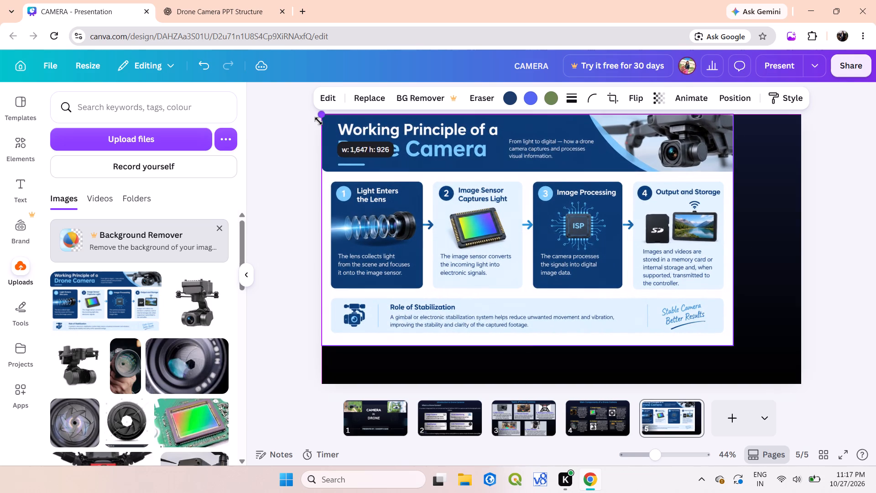
pyautogui.moveTo(318, 121); pyautogui.dragTo(318, 121)
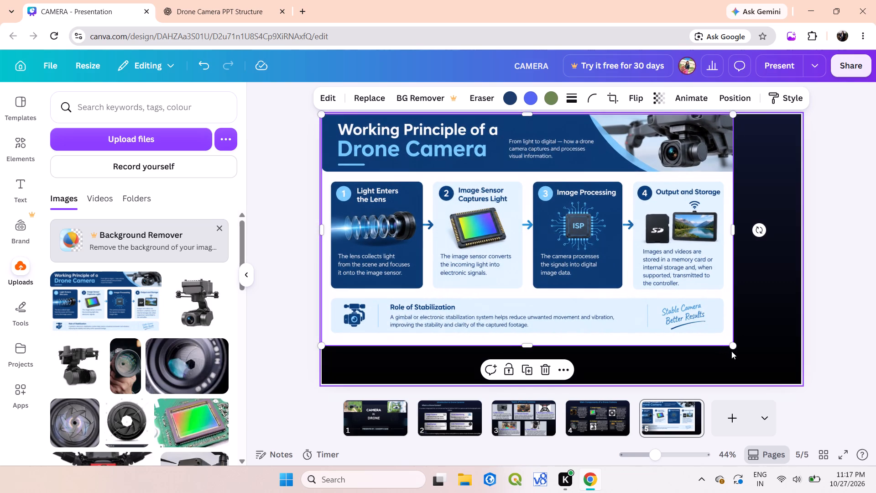
pyautogui.moveTo(735, 346); pyautogui.dragTo(768, 367)
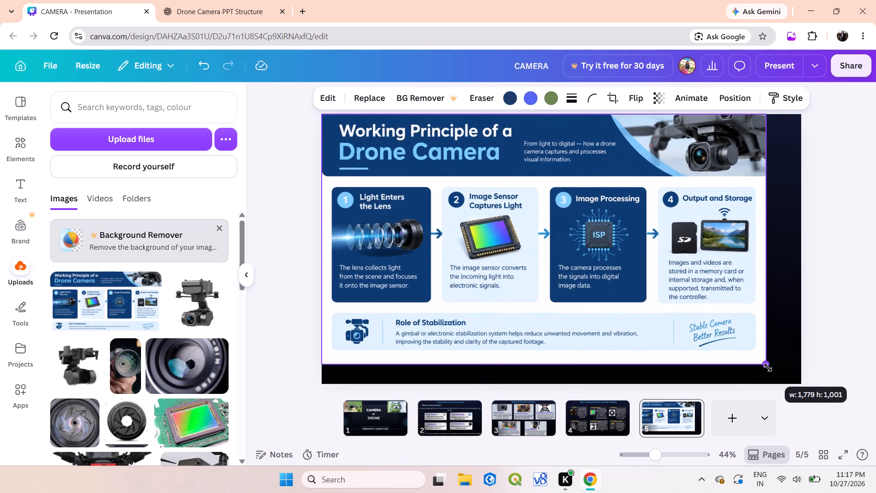
pyautogui.moveTo(768, 367); pyautogui.dragTo(794, 392)
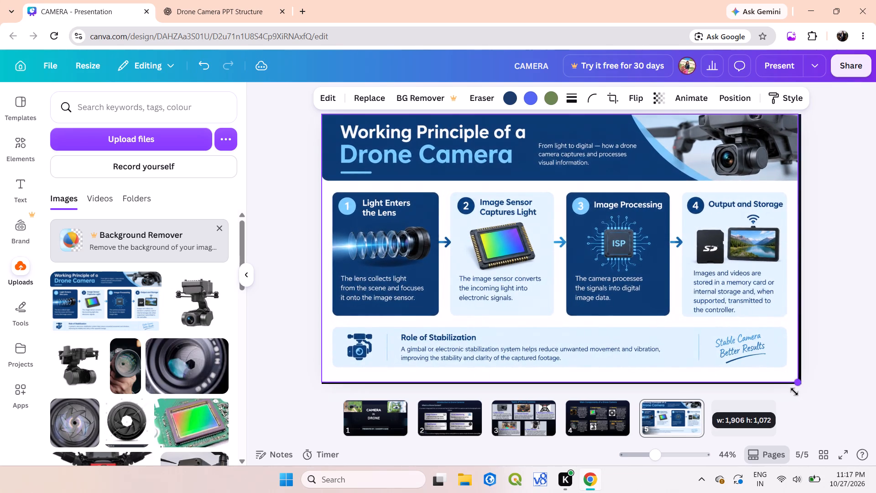
pyautogui.moveTo(794, 392); pyautogui.dragTo(796, 394)
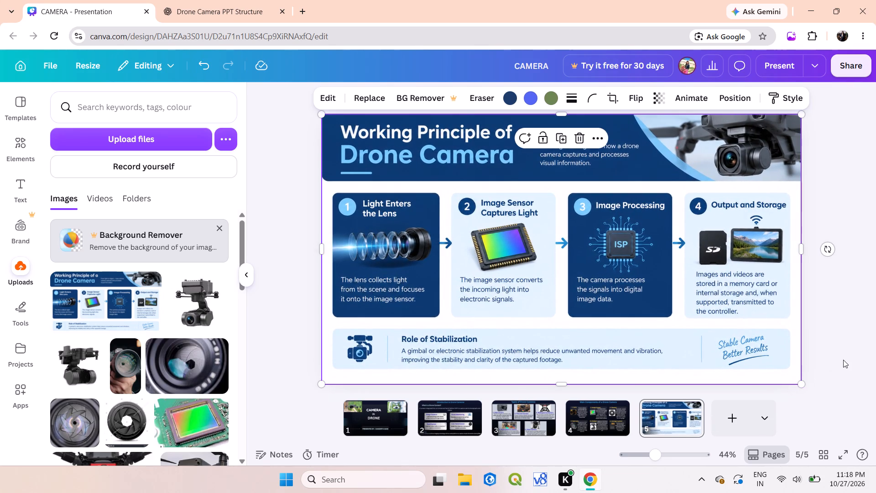
# Crop the blank white strip off the bottom edge of the Working Principle image, to a height of about 1,040.
pyautogui.click(843, 359)
pyautogui.moveTo(688, 342); pyautogui.dragTo(688, 346)
pyautogui.click(659, 365)
pyautogui.moveTo(565, 383); pyautogui.dragTo(565, 380)
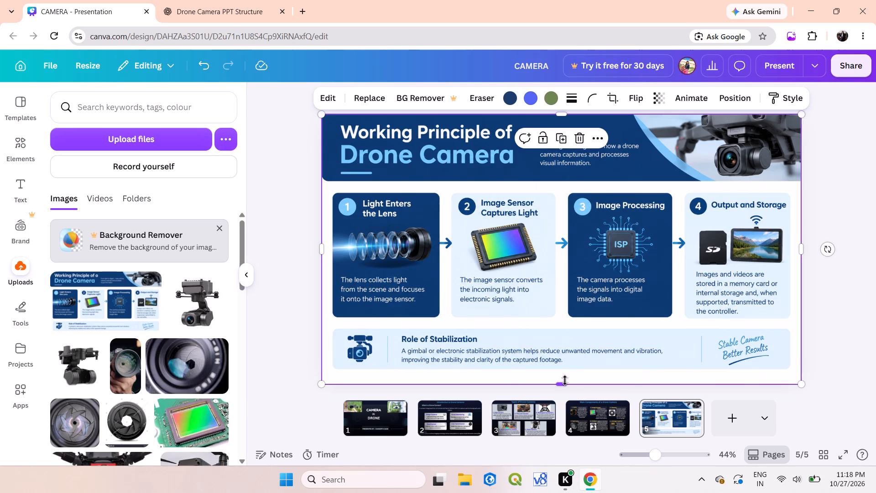
pyautogui.moveTo(565, 380); pyautogui.dragTo(566, 374)
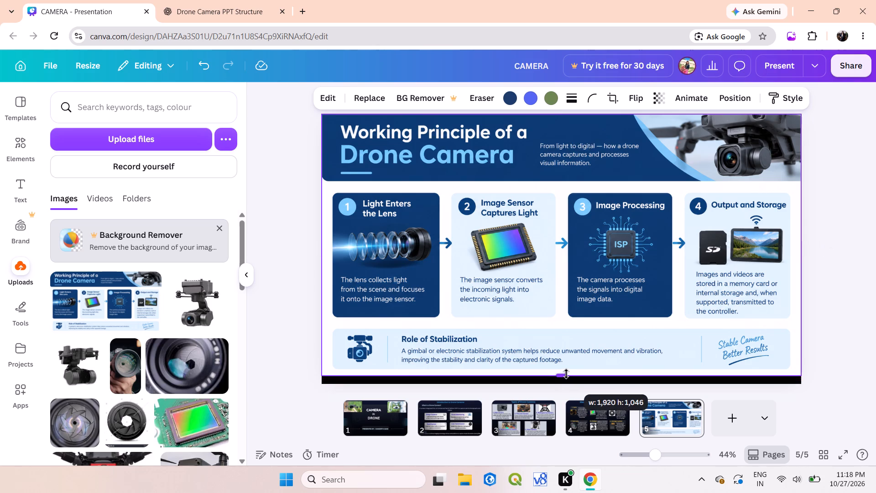
pyautogui.moveTo(566, 374); pyautogui.dragTo(566, 372)
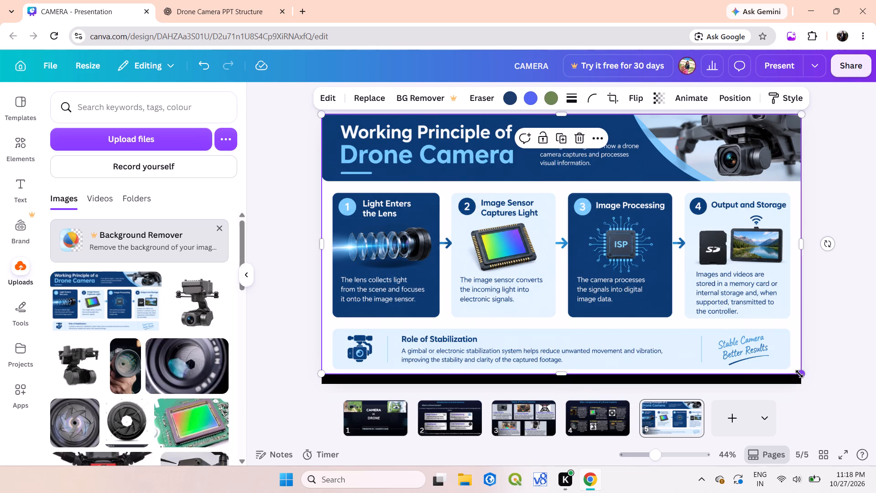
# Refit the cropped image to page 5: scale it to about 1,938 wide, rest it on the page's bottom edge and extend its top edge.
pyautogui.moveTo(800, 373); pyautogui.dragTo(801, 382)
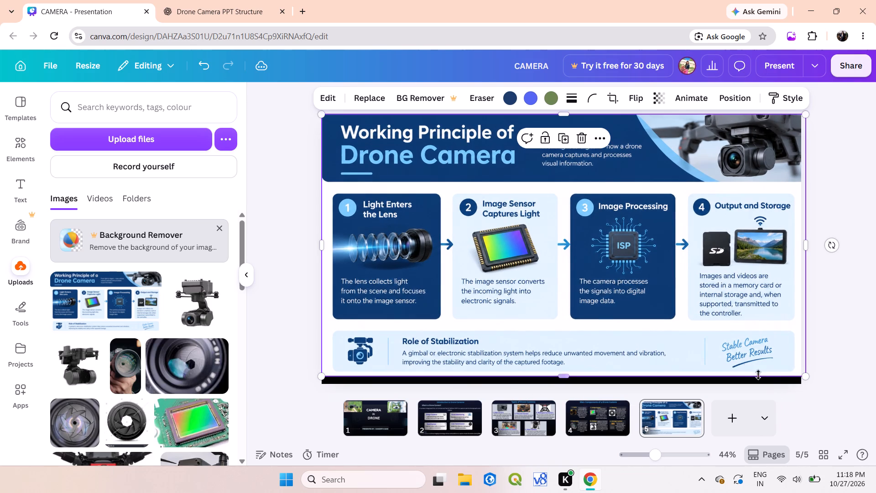
pyautogui.moveTo(709, 341); pyautogui.dragTo(709, 346)
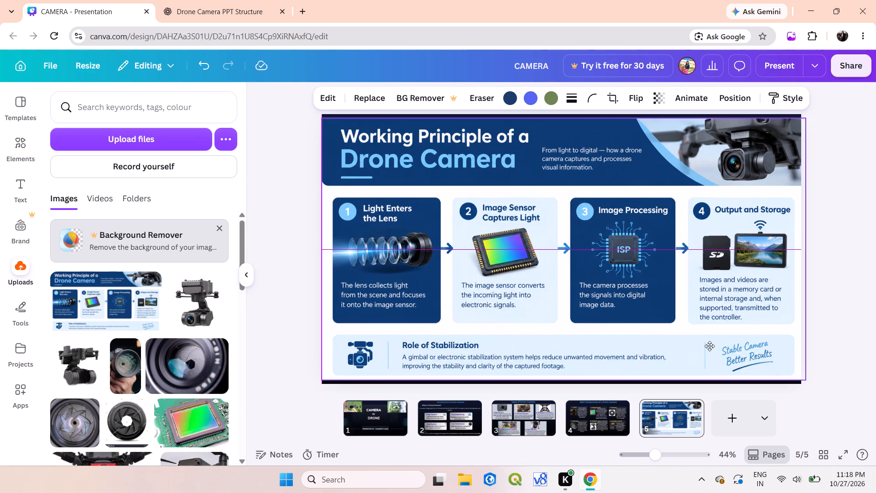
pyautogui.moveTo(709, 346); pyautogui.dragTo(709, 348)
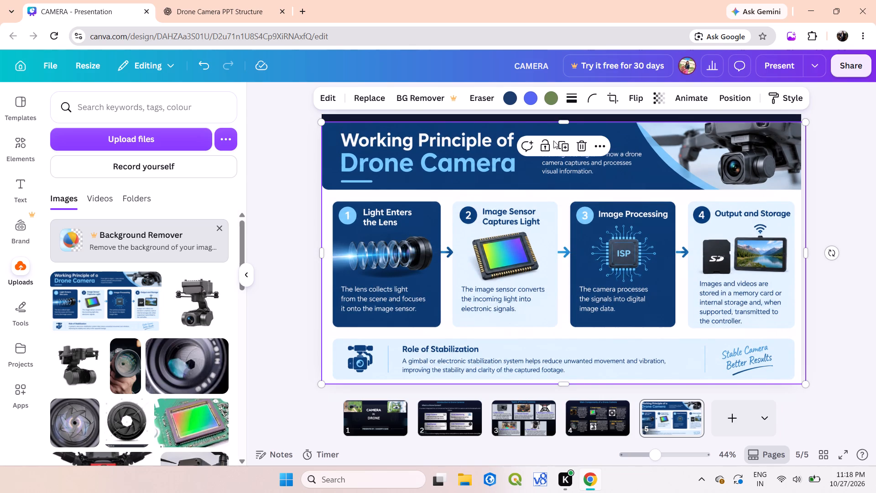
pyautogui.moveTo(563, 119); pyautogui.dragTo(564, 115)
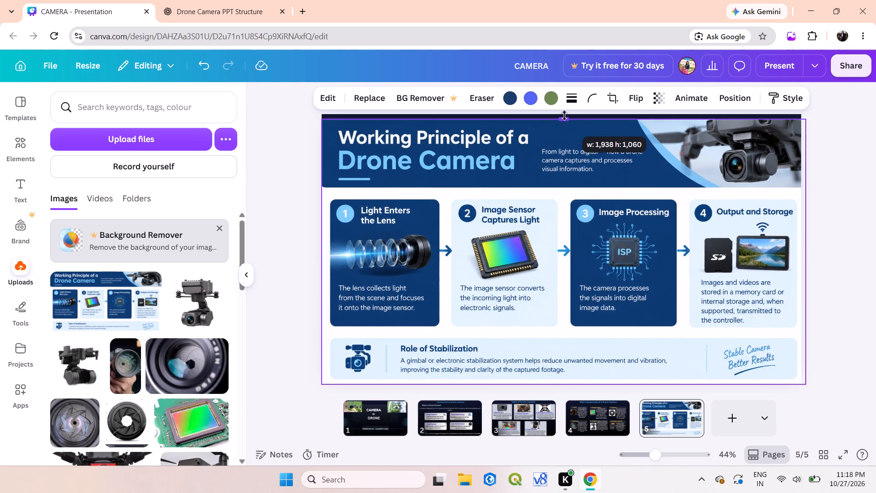
pyautogui.moveTo(564, 115); pyautogui.dragTo(565, 112)
pyautogui.click(852, 164)
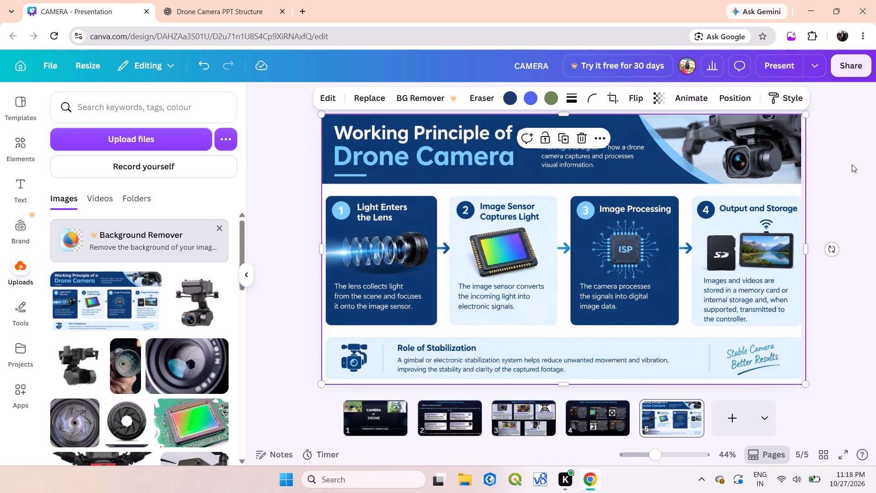